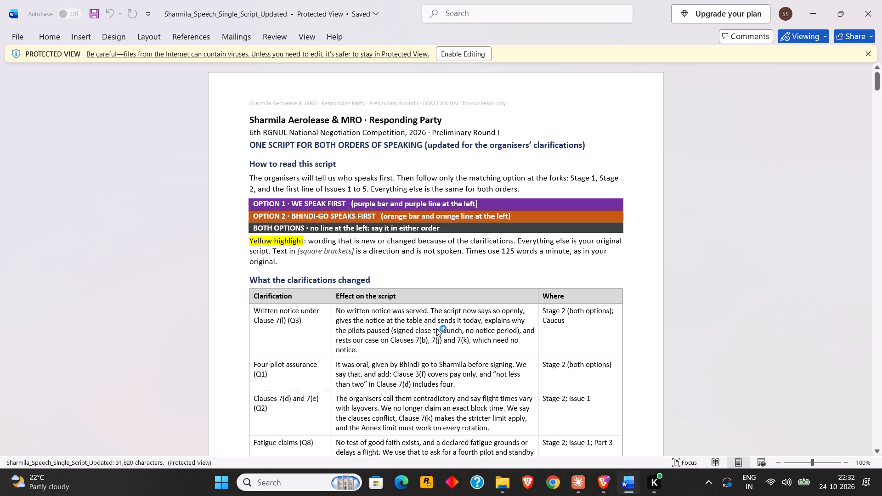
# Skim the script's reading instructions, the table of clarification changes and the Stage 1 greetings for both speaking orders.
pyautogui.scroll(-2, 436, 328)
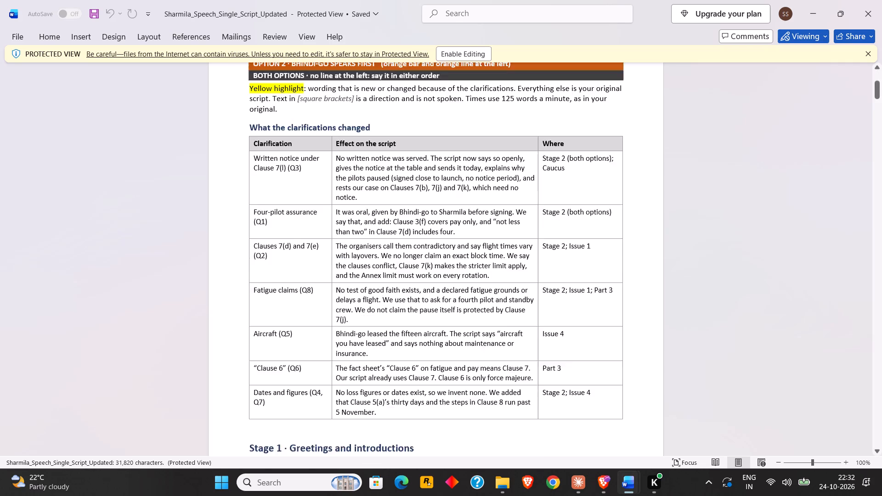
pyautogui.scroll(-5, 436, 328)
pyautogui.scroll(1, 436, 328)
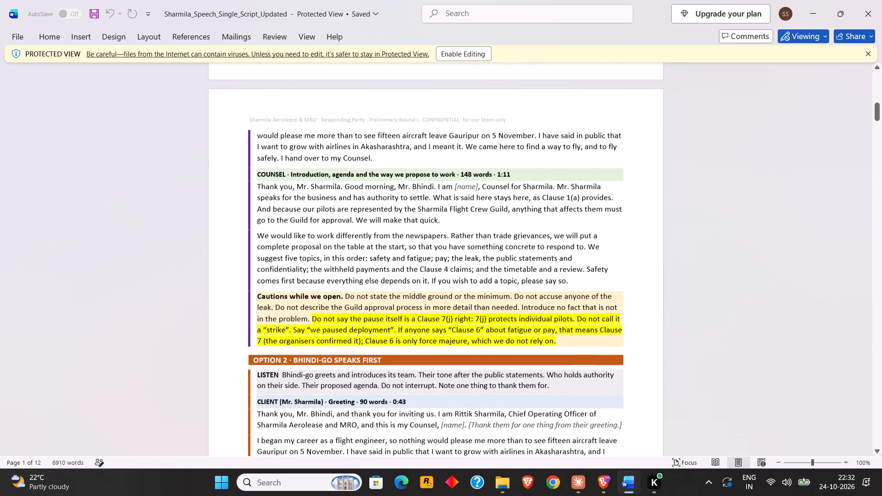
pyautogui.scroll(2, 436, 328)
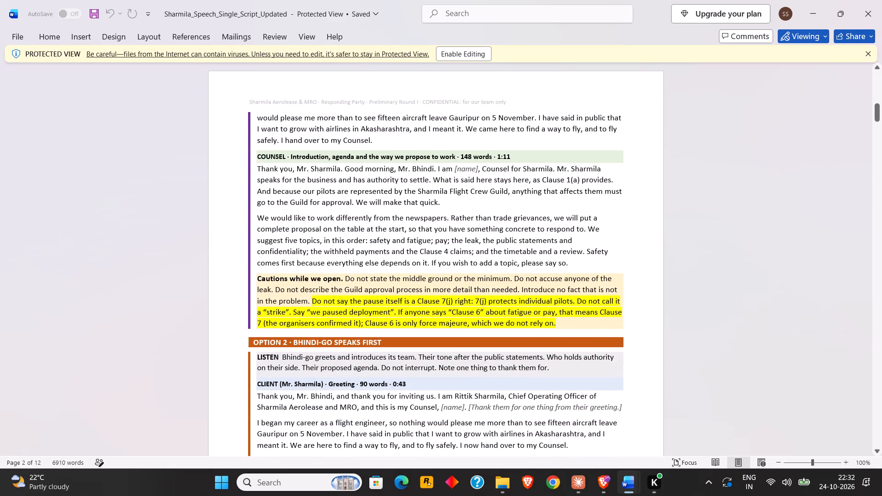
pyautogui.scroll(6, 436, 328)
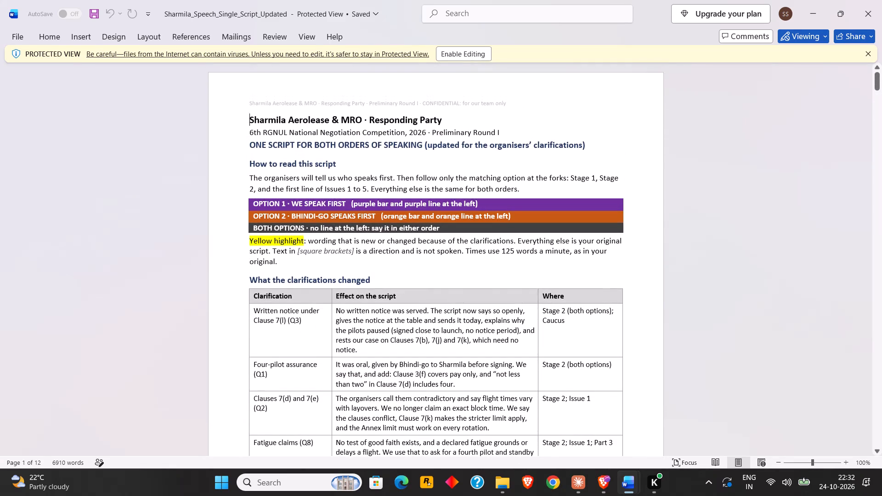
# Read through the whole merged script from its first page, checking the highlighted changes in the openings and the issue sections.
pyautogui.scroll(-2, 436, 328)
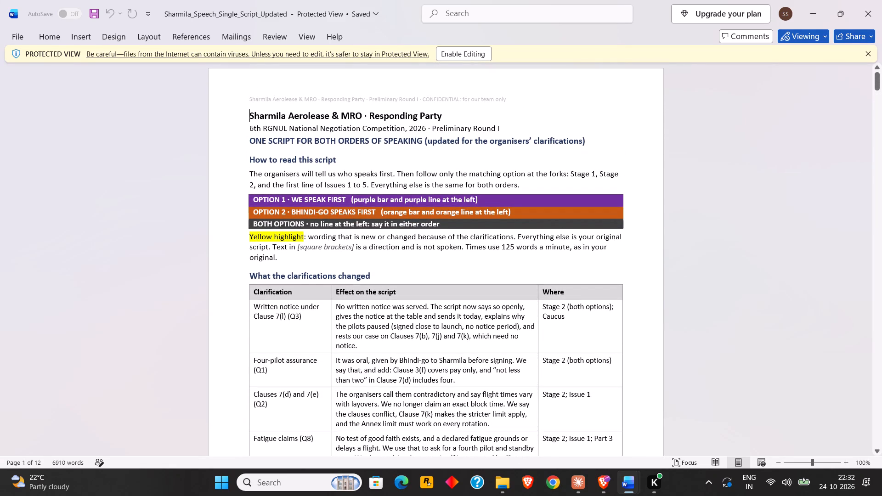
pyautogui.scroll(-4, 436, 328)
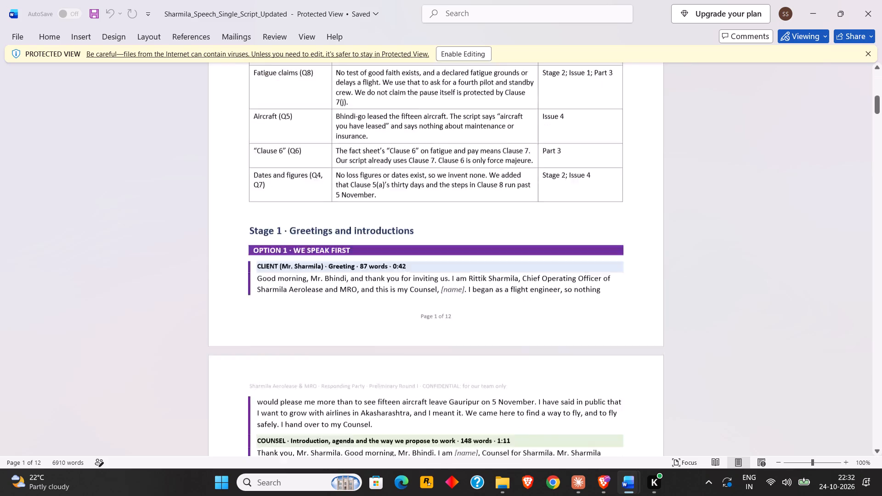
pyautogui.scroll(-6, 436, 328)
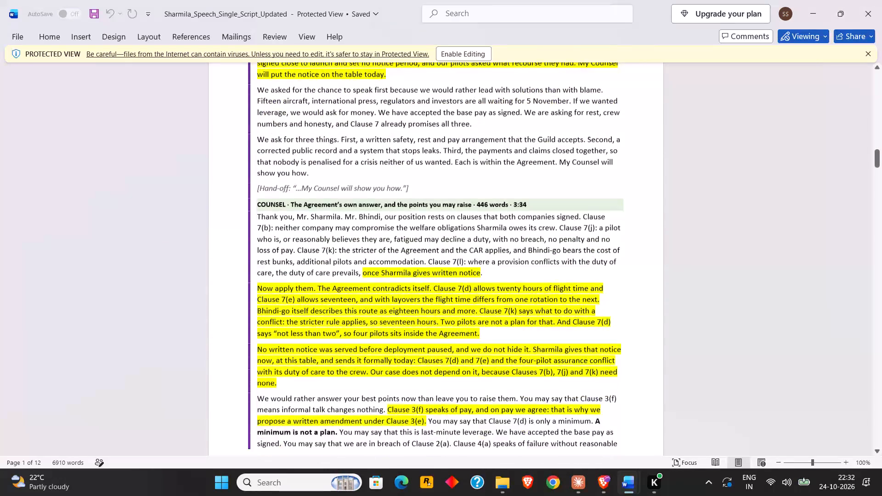
pyautogui.scroll(-2, 436, 328)
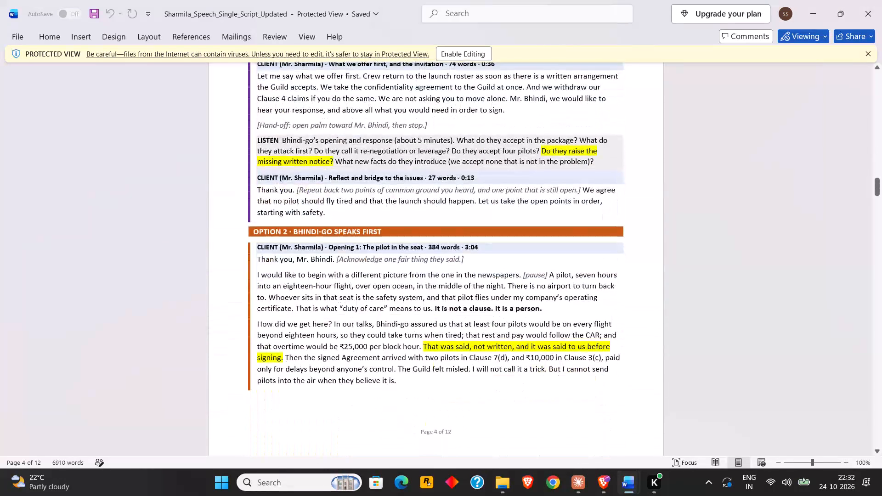
pyautogui.scroll(-7, 436, 328)
pyautogui.scroll(1, 436, 328)
pyautogui.scroll(-2, 436, 328)
pyautogui.scroll(1, 436, 328)
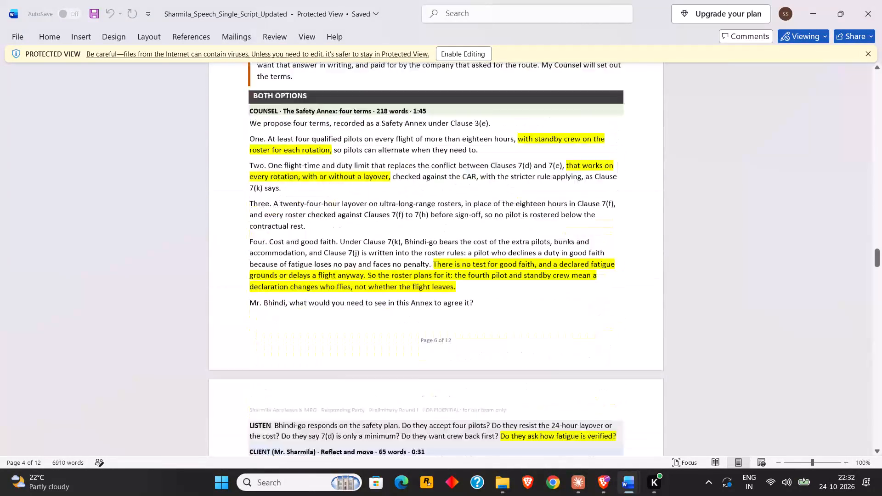
pyautogui.scroll(1, 436, 328)
pyautogui.scroll(-1, 436, 328)
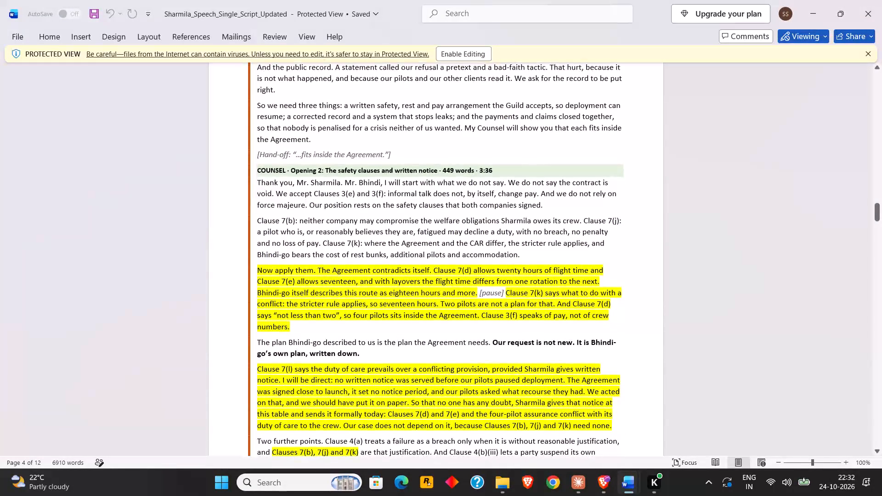
pyautogui.scroll(-5, 436, 328)
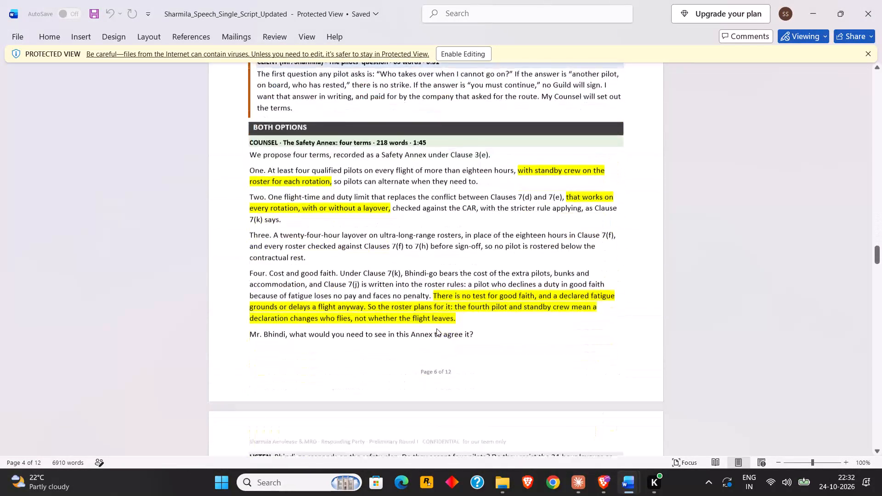
pyautogui.scroll(-6, 436, 328)
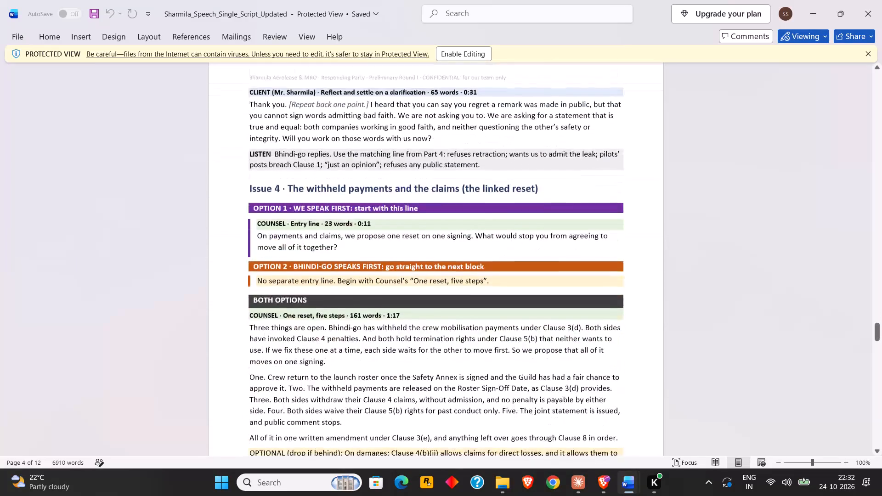
pyautogui.scroll(-15, 436, 328)
# Examine the pushback replies and the Time budget table at the document's end, and return to its first page.
pyautogui.scroll(1, 436, 328)
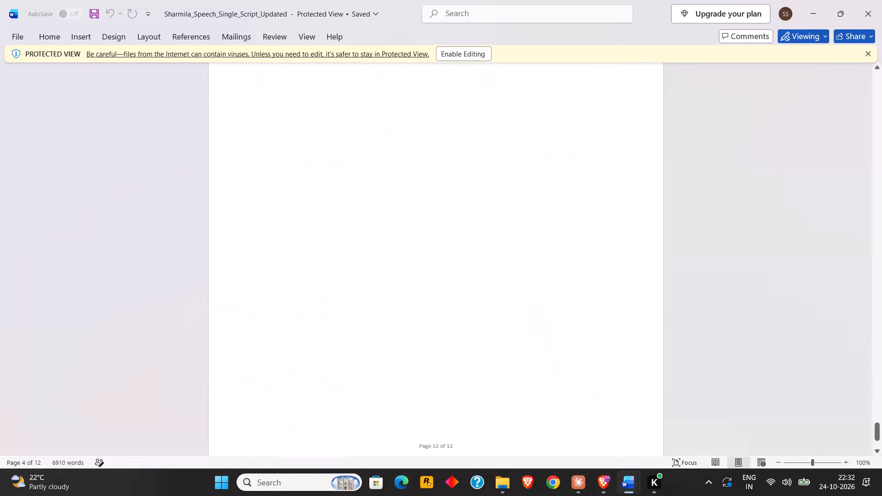
pyautogui.scroll(2, 436, 328)
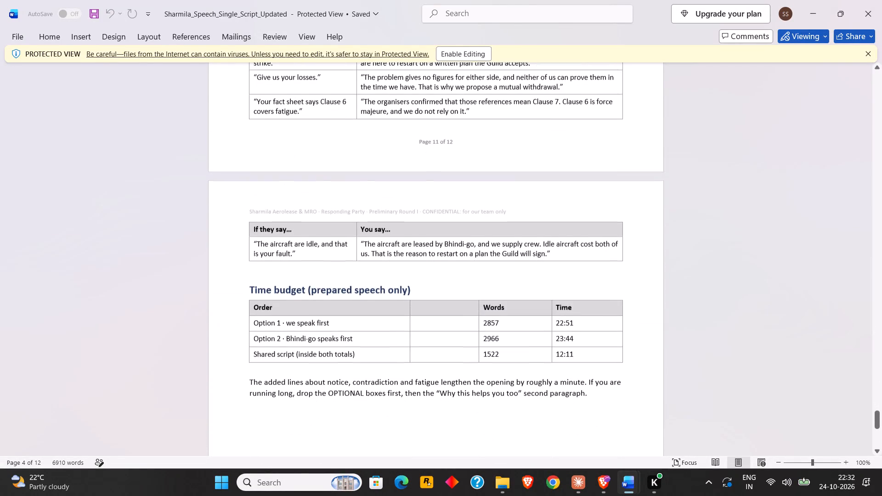
pyautogui.scroll(2, 436, 328)
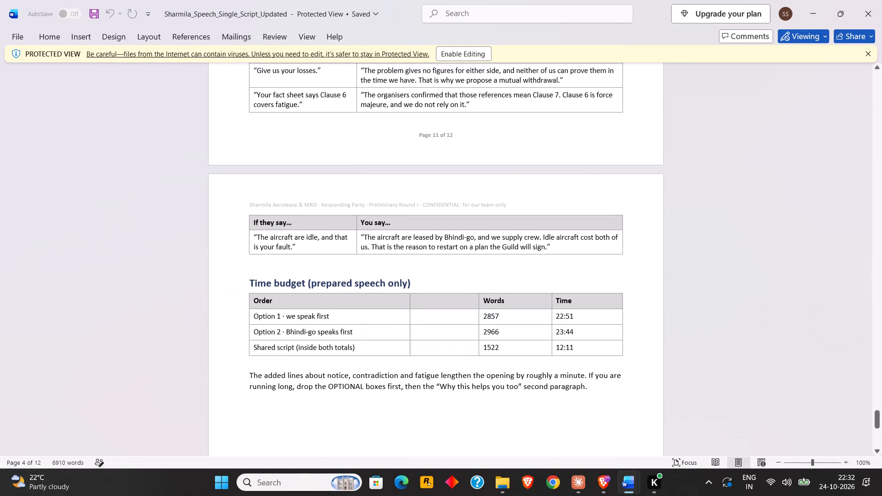
pyautogui.scroll(1, 436, 328)
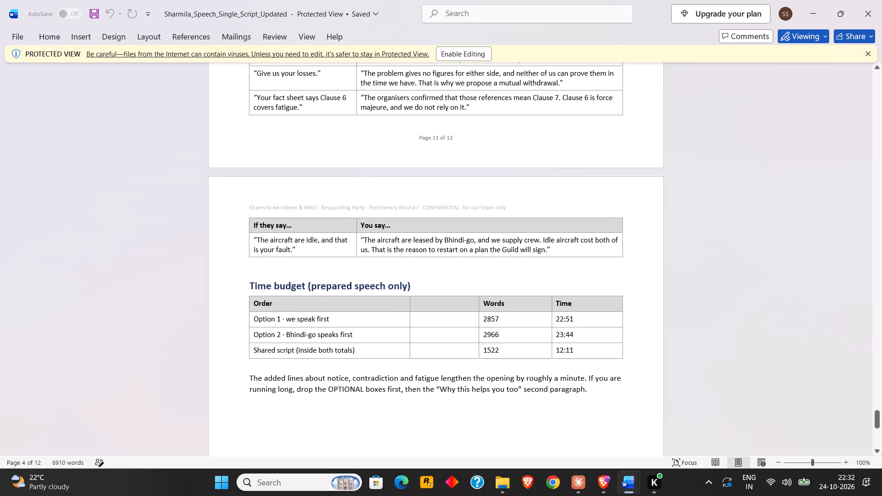
pyautogui.scroll(2, 436, 328)
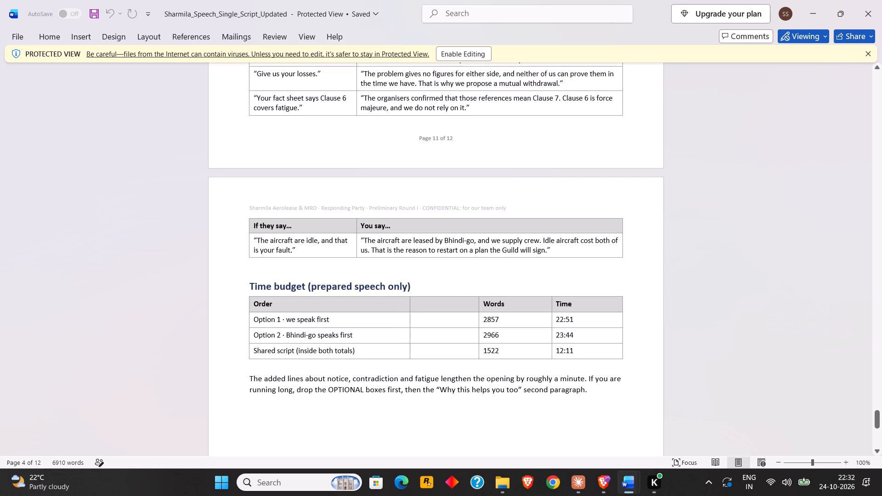
pyautogui.scroll(10, 436, 328)
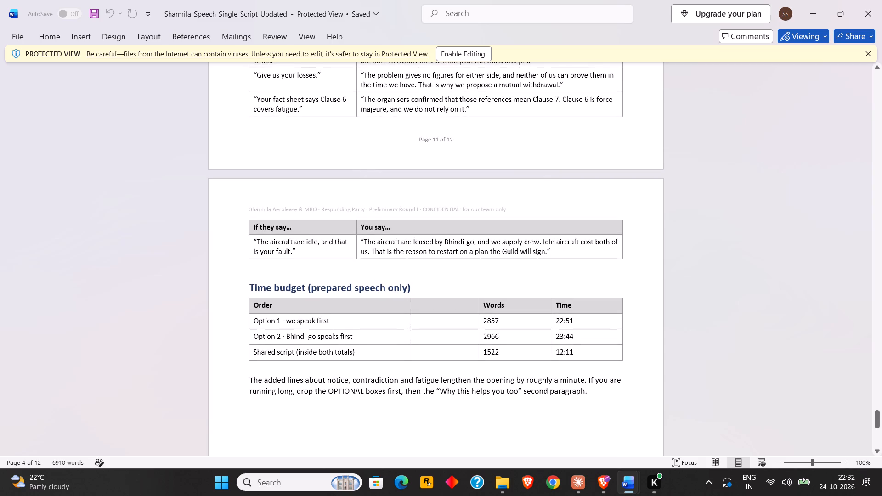
pyautogui.scroll(14, 436, 328)
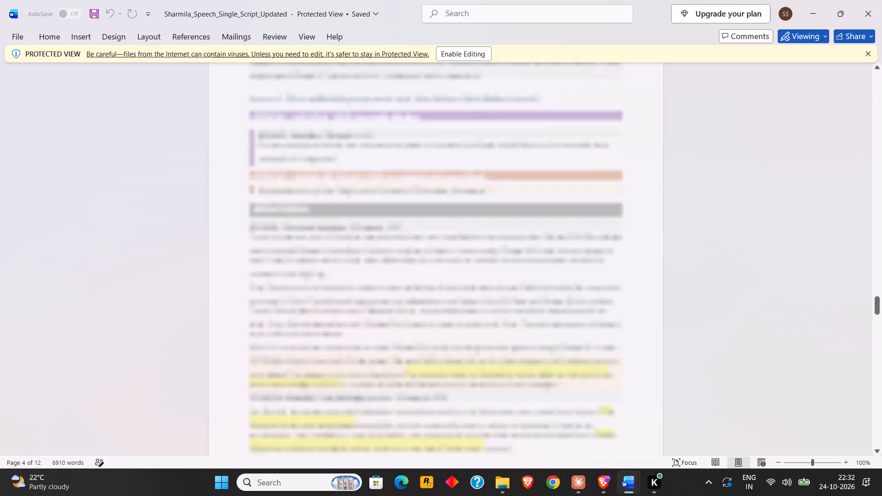
pyautogui.scroll(8, 436, 328)
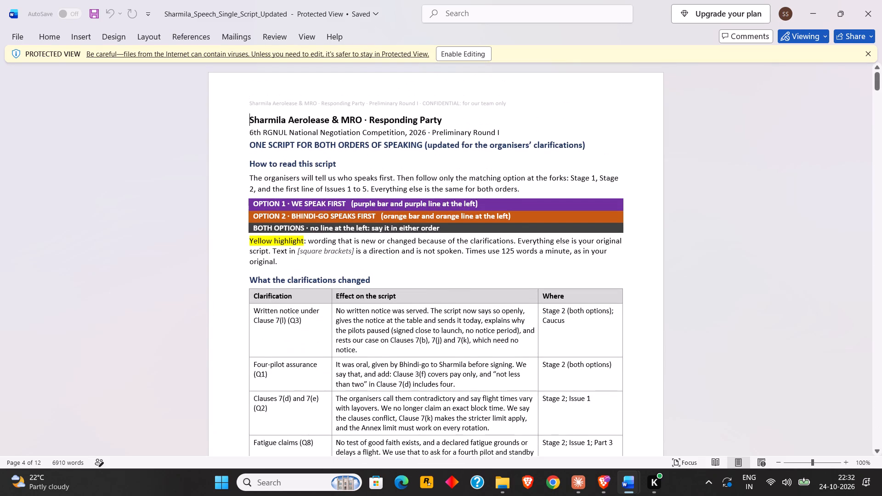
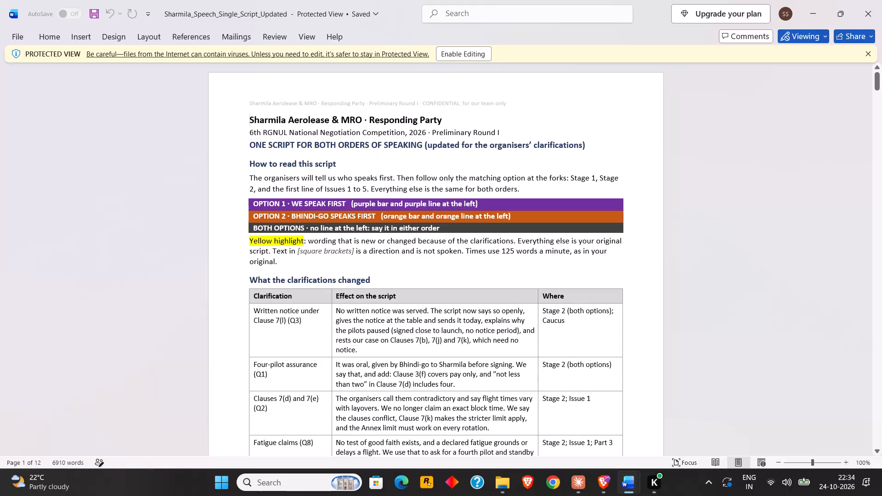
# Enable editing of the document and delete the subtitle line "ONE SCRIPT FOR BOTH ORDERS OF SPEAKING (updated for the organisers' clarifications)".
pyautogui.click(482, 54)
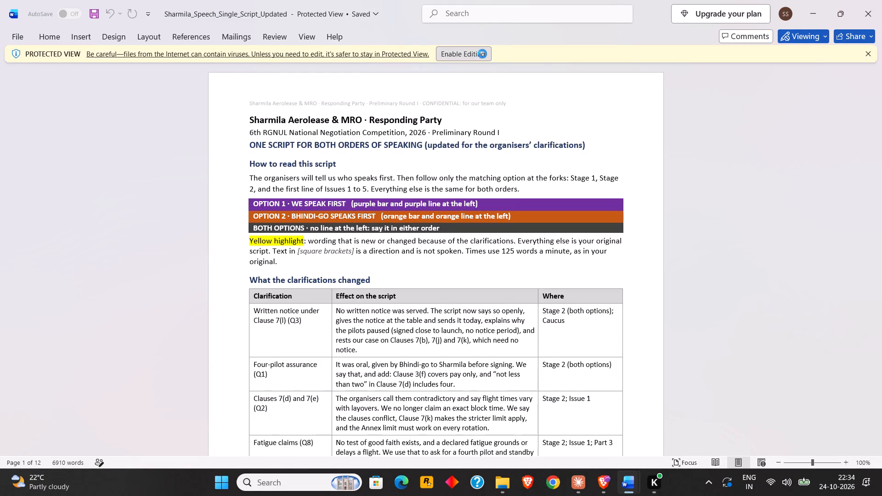
pyautogui.scroll(-1, 441, 134)
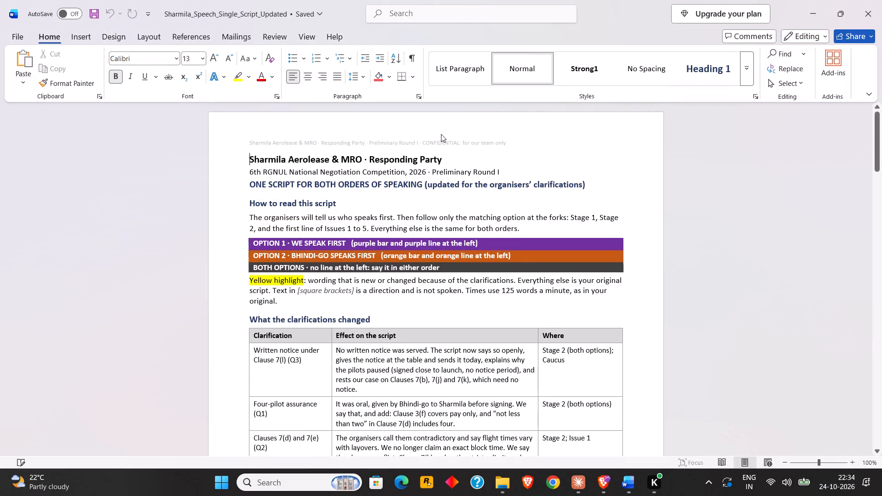
pyautogui.scroll(-1, 441, 134)
pyautogui.moveTo(594, 172); pyautogui.dragTo(324, 175)
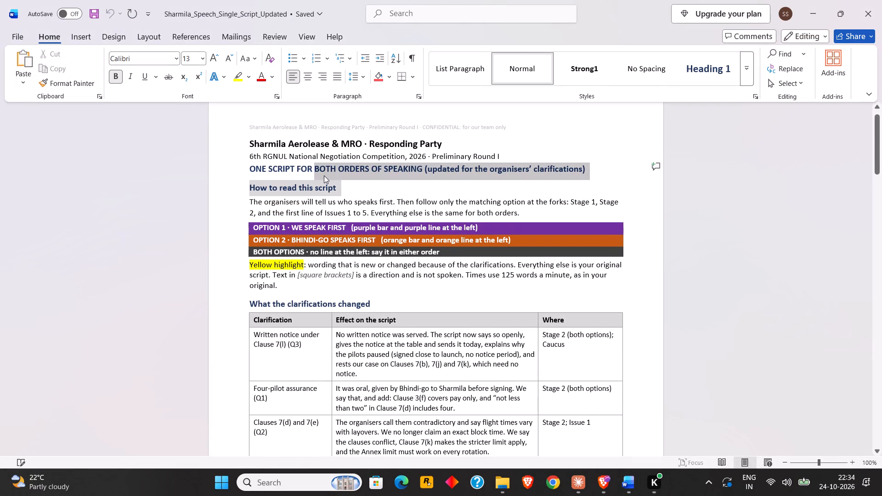
pyautogui.moveTo(324, 175); pyautogui.dragTo(257, 168)
pyautogui.press('BackSpace')
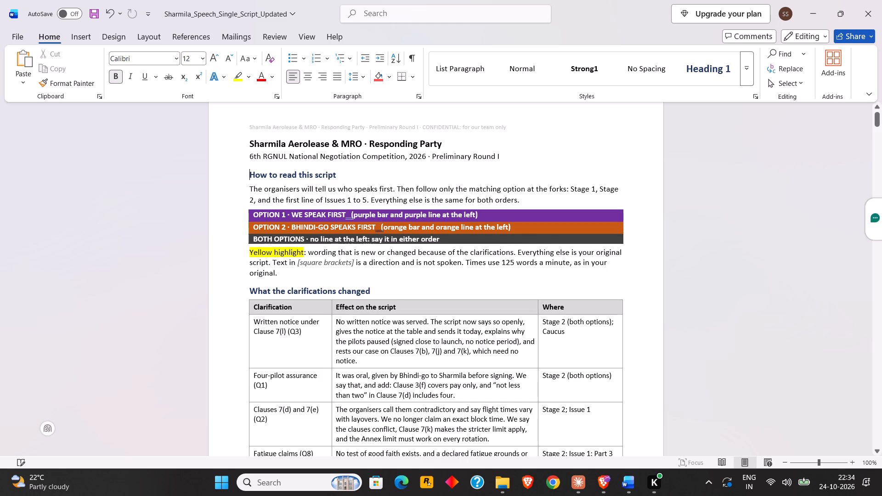
pyautogui.moveTo(263, 157); pyautogui.dragTo(296, 155)
pyautogui.click(296, 155)
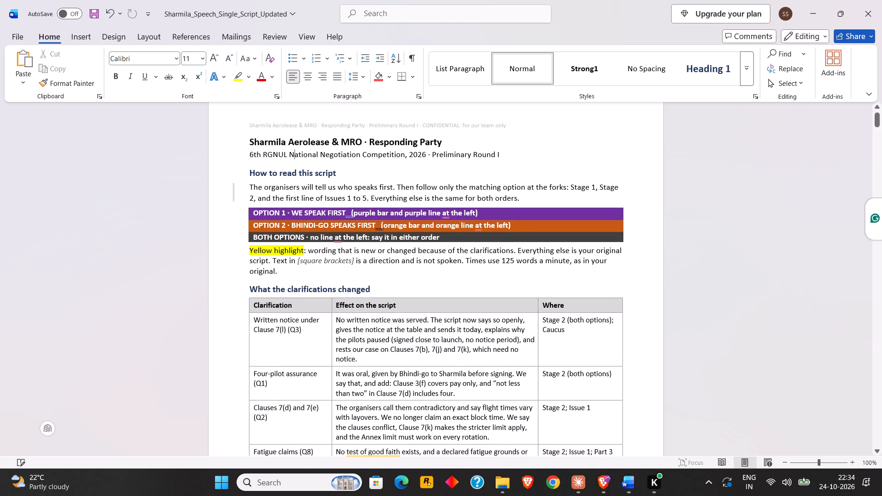
# Delete the introductory paragraph beneath "How to read this script", starting "The organisers will tell us who speaks first".
pyautogui.moveTo(526, 199); pyautogui.dragTo(411, 203)
pyautogui.moveTo(411, 203); pyautogui.dragTo(252, 188)
pyautogui.press('BackSpace')
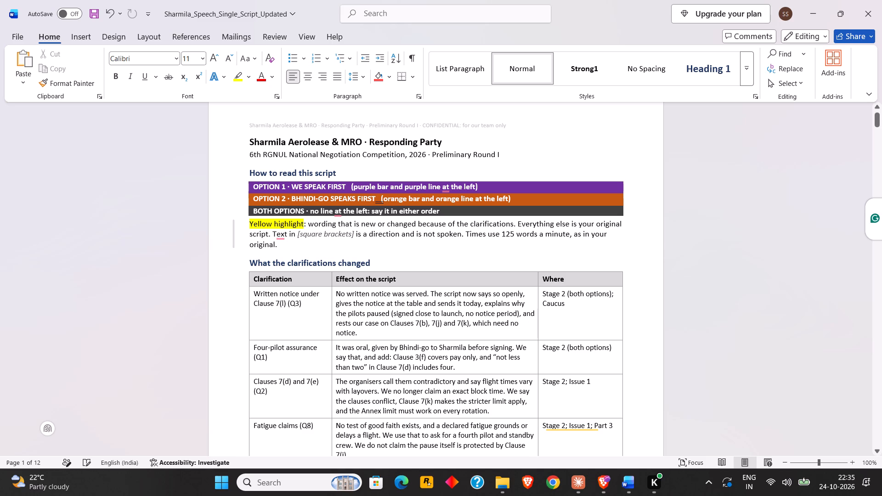
# Delete the "What the clarifications changed" heading with its whole table, and remove the leftover blank line before Stage 1.
pyautogui.scroll(-1, 432, 231)
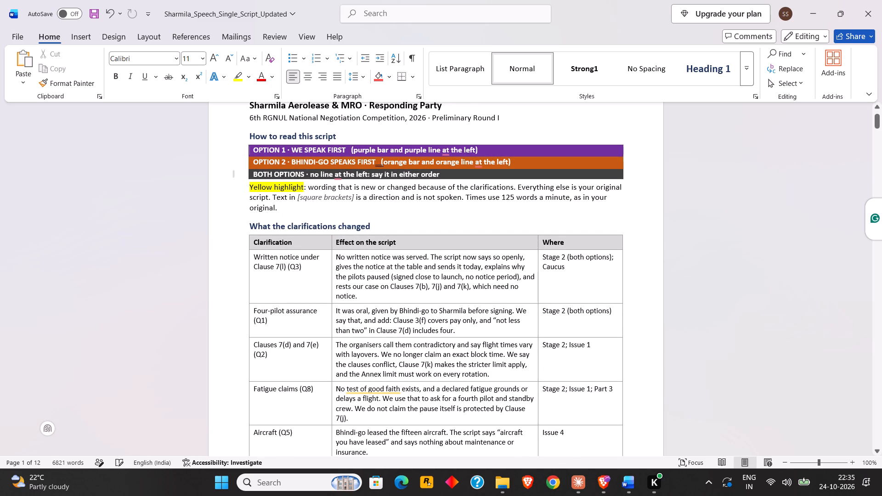
pyautogui.scroll(-2, 366, 195)
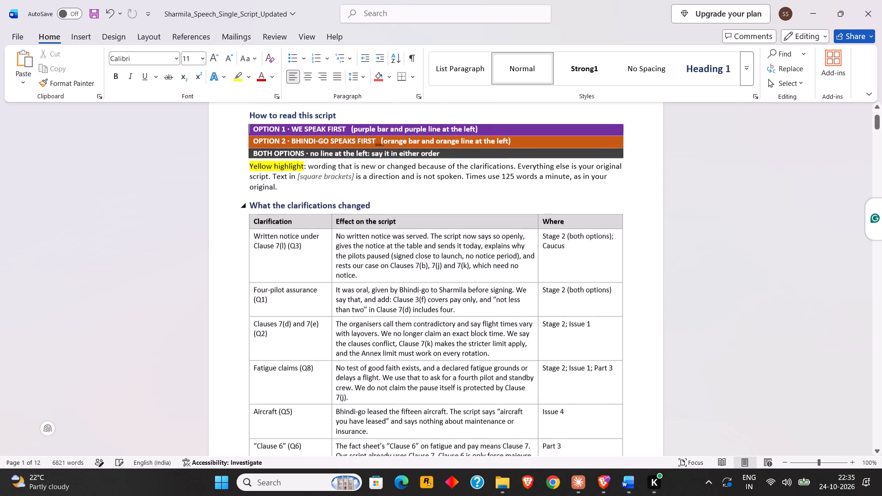
pyautogui.scroll(-2, 366, 195)
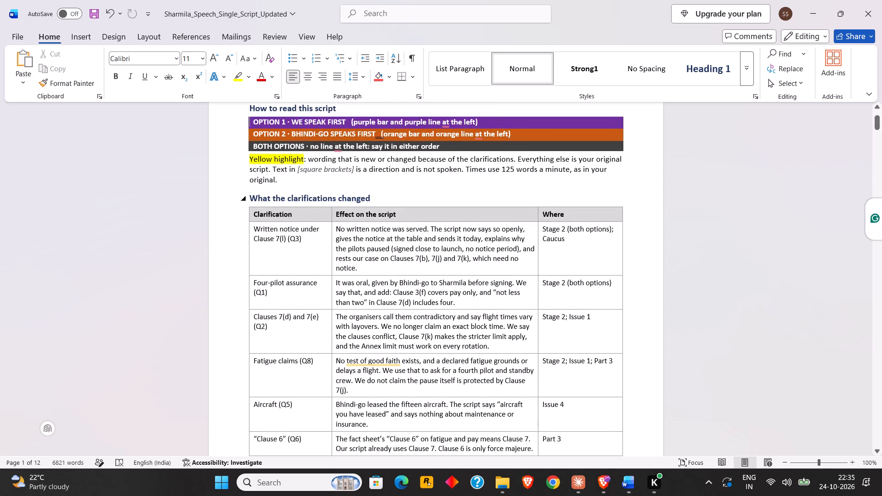
pyautogui.scroll(-3, 366, 195)
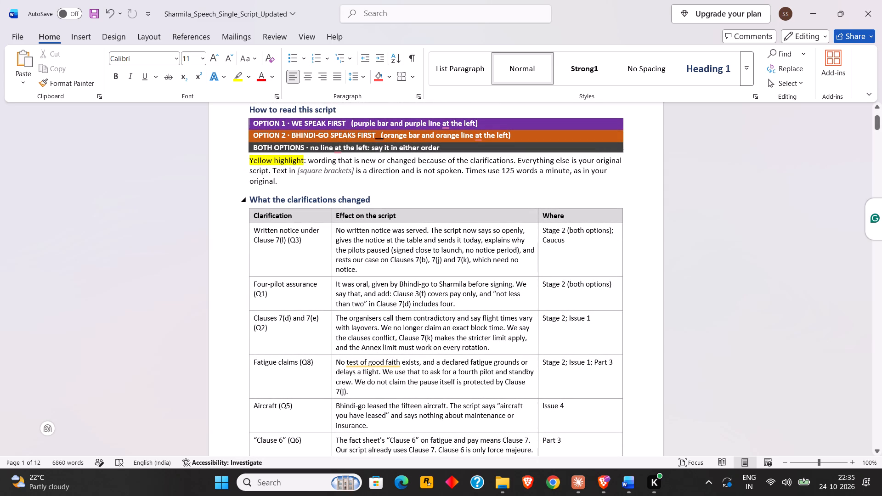
pyautogui.scroll(-1, 366, 195)
pyautogui.scroll(1, 366, 195)
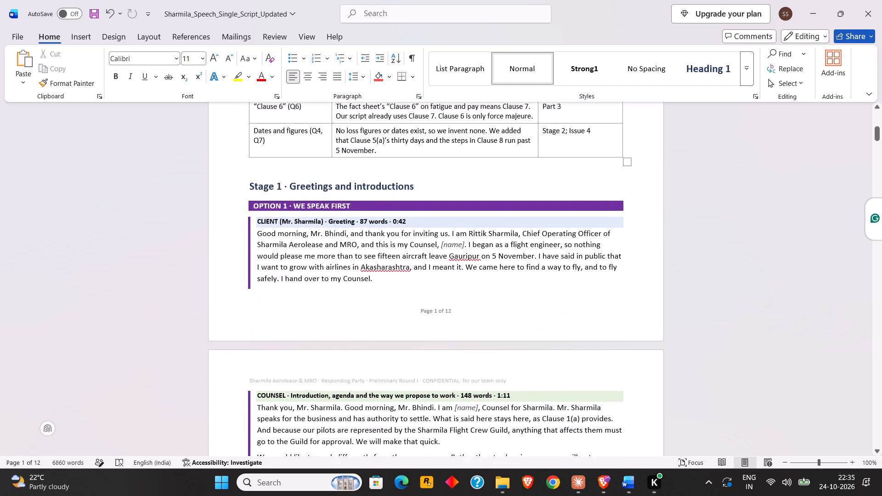
pyautogui.scroll(2, 366, 195)
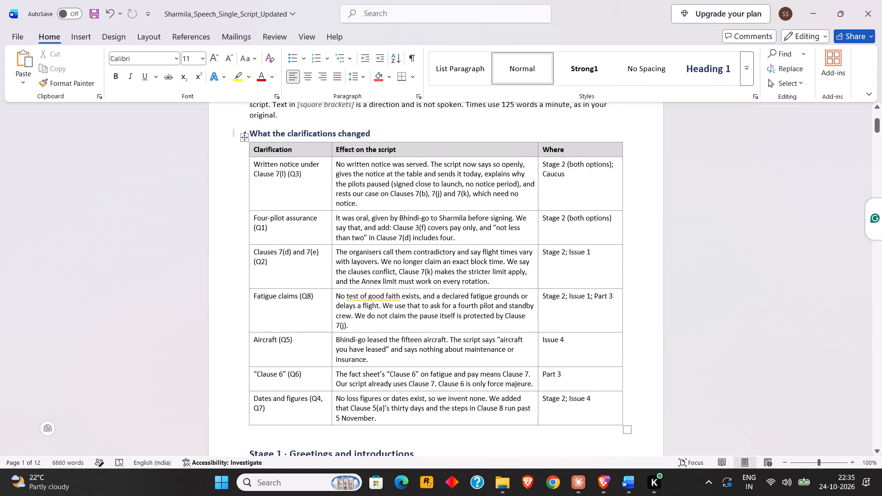
pyautogui.moveTo(251, 131); pyautogui.dragTo(528, 351)
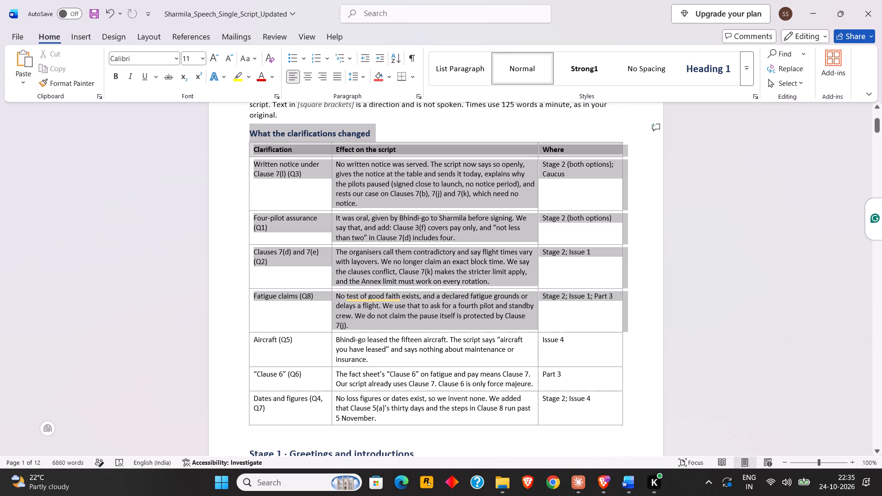
pyautogui.moveTo(528, 351); pyautogui.dragTo(590, 401)
pyautogui.press('BackSpace')
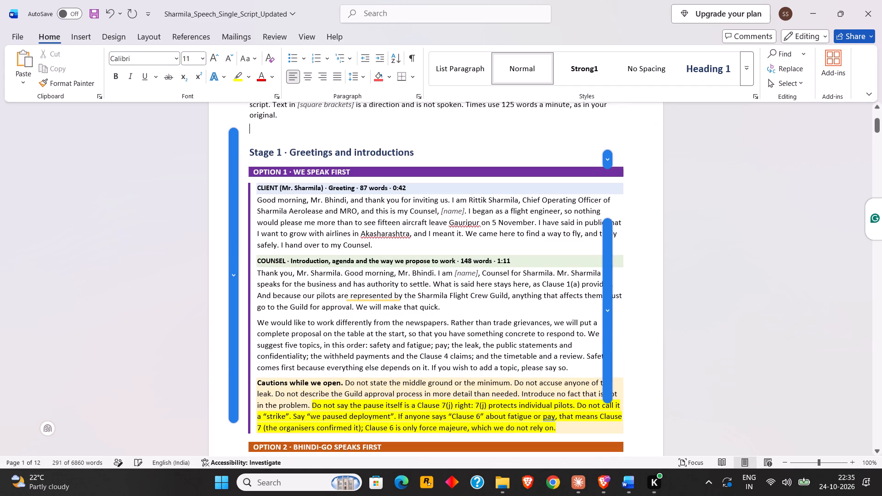
pyautogui.scroll(1, 590, 401)
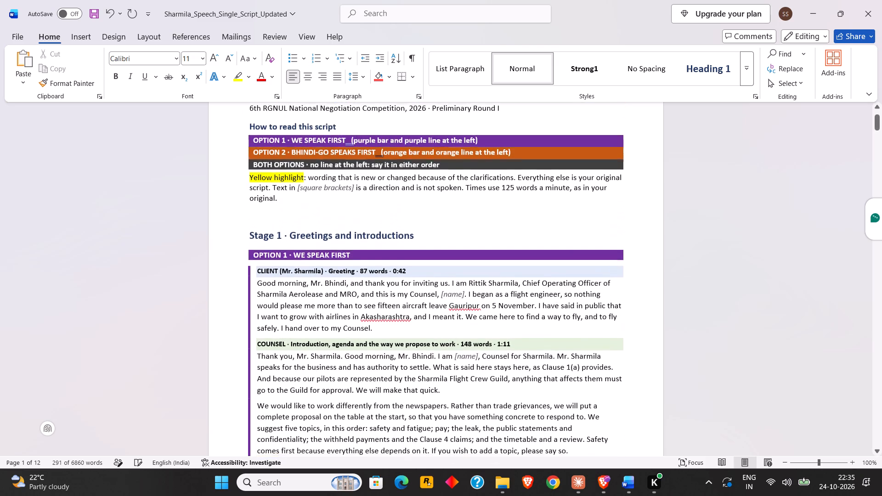
pyautogui.press('BackSpace')
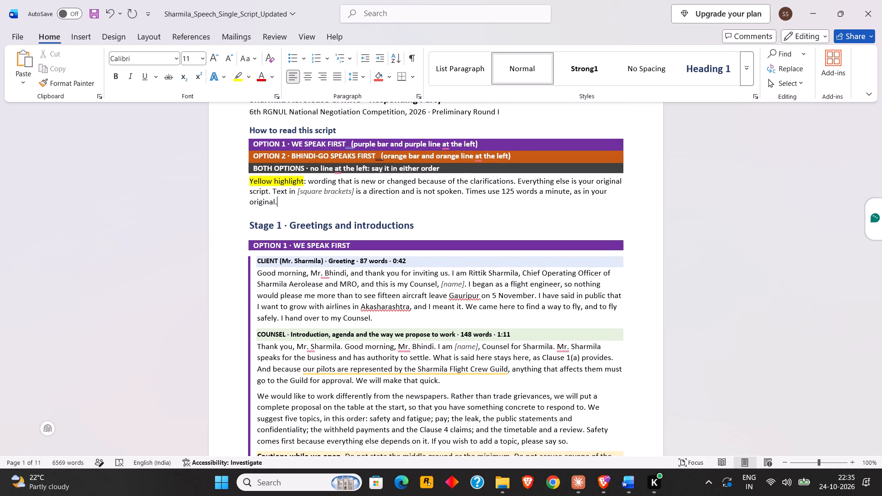
# Replace the [name] placeholder in the Option 1 client greeting of Stage 1 with the Counsel's name.
pyautogui.scroll(-1, 590, 401)
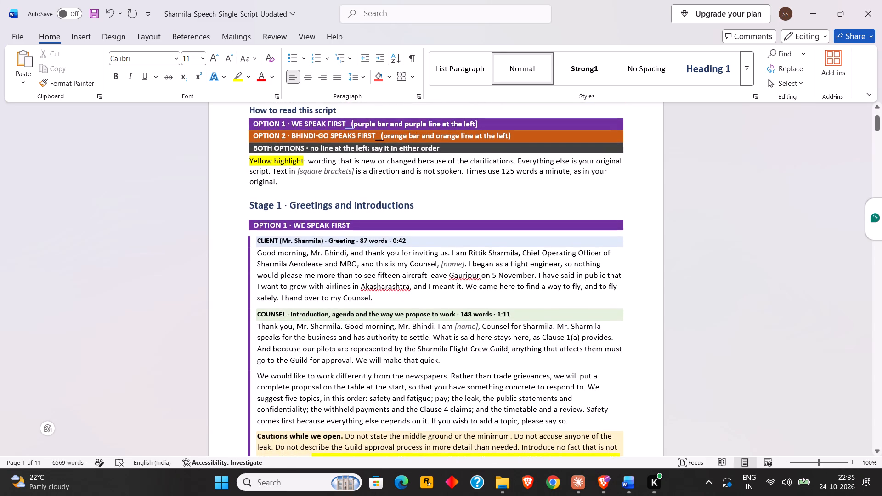
pyautogui.scroll(-2, 590, 401)
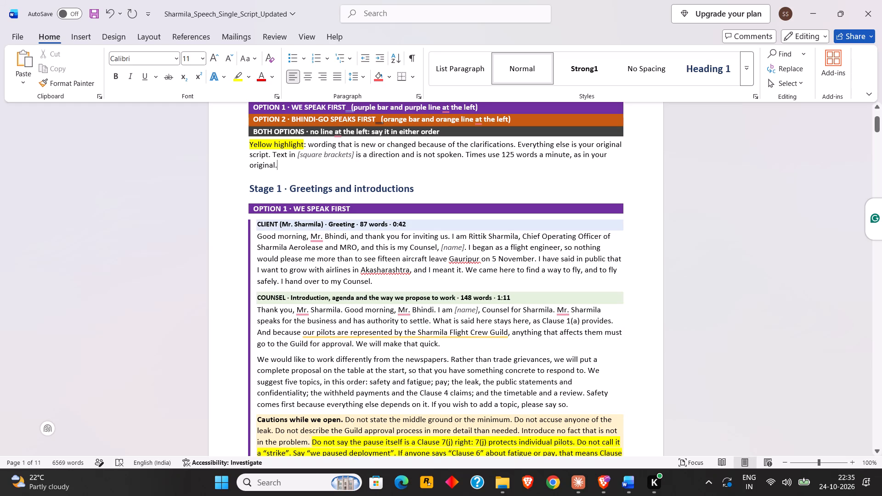
pyautogui.scroll(-1, 590, 401)
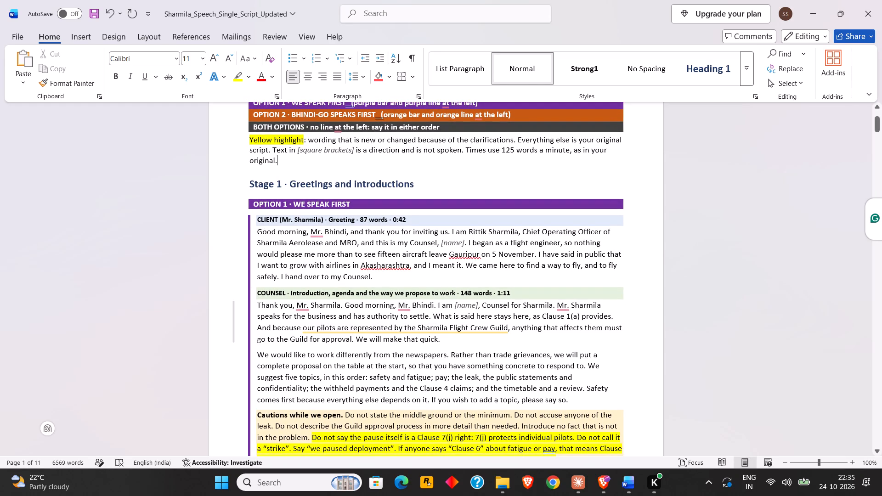
pyautogui.click(464, 245)
pyautogui.press('Right')
pyautogui.press('BackSpace')
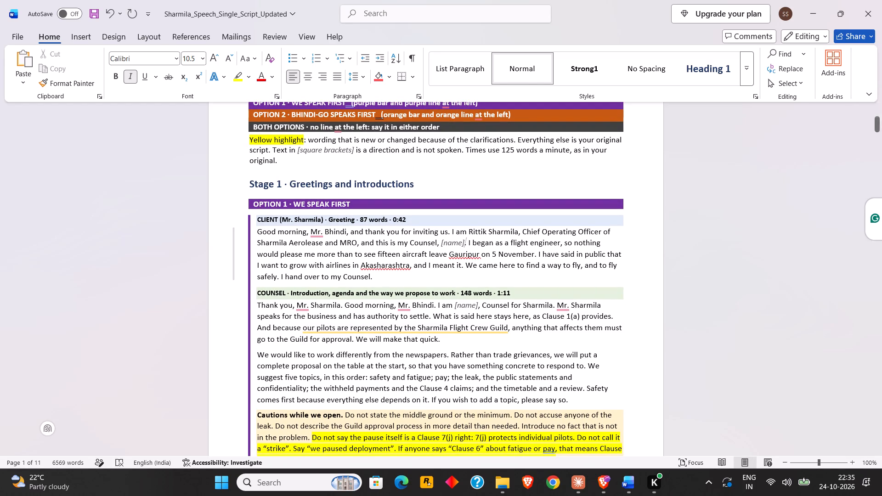
pyautogui.press('BackSpace')
pyautogui.press('BackSpace')
pyautogui.press('BackSpace')
pyautogui.press('BackSpace')
pyautogui.press('BackSpace')
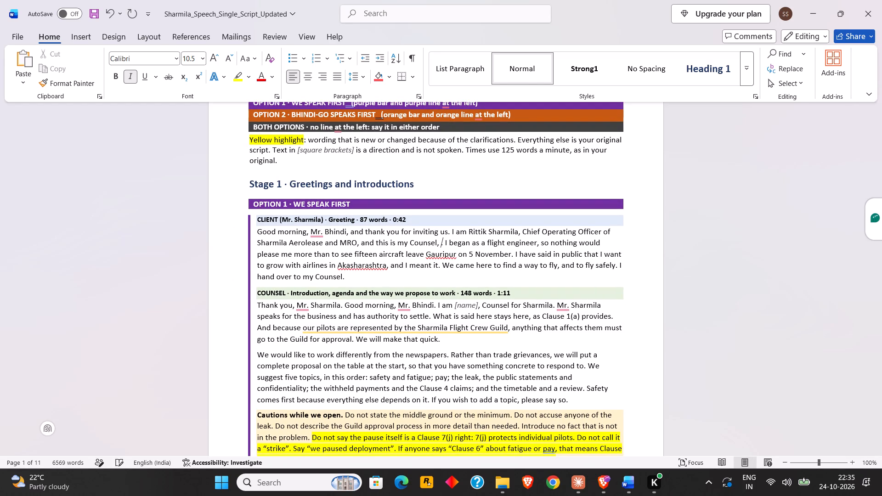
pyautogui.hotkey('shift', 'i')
pyautogui.hotkey('shift', 'BackSpace')
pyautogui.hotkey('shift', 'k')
pyautogui.hotkey('shift', 'BackSpace')
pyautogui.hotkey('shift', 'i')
pyautogui.hotkey('shift', 'BackSpace')
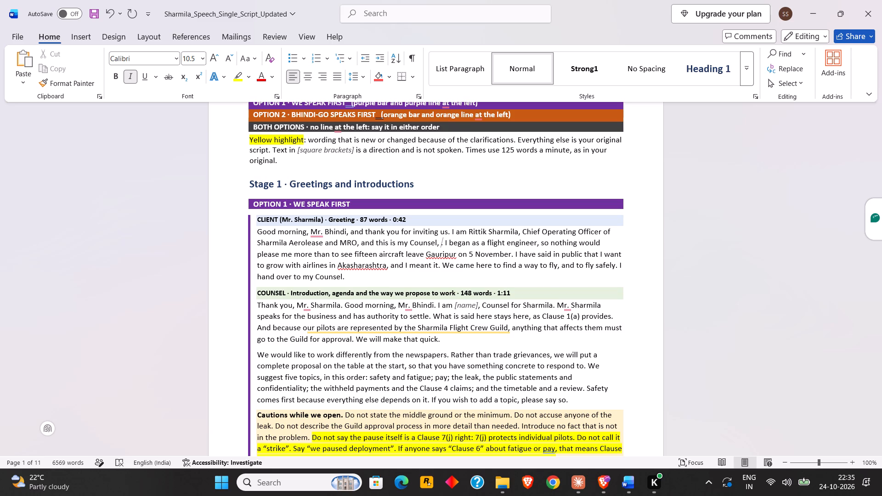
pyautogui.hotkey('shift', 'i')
pyautogui.hotkey('shift', 'BackSpace')
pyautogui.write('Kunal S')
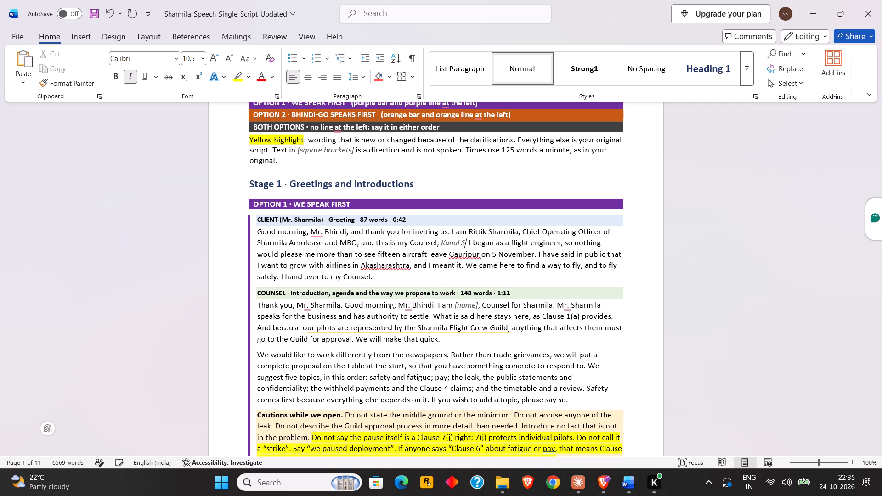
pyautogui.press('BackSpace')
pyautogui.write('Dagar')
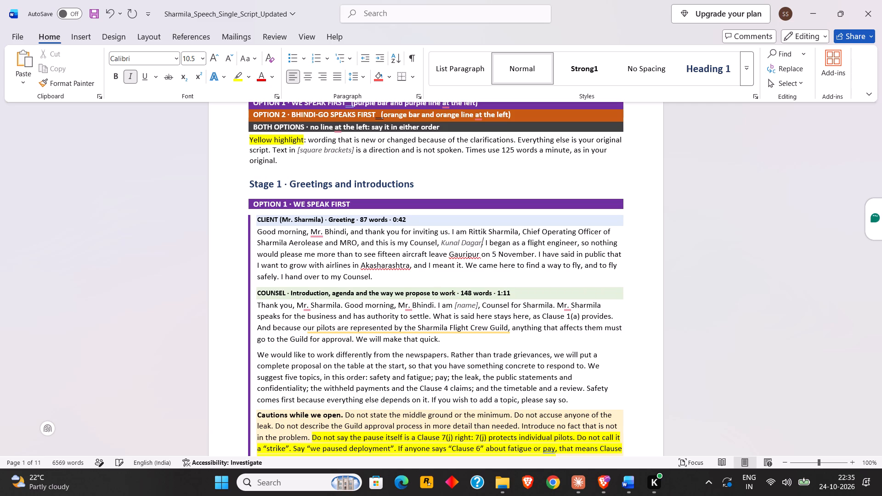
# Make the Counsel's name in the Option 1 client greeting bold, in italics.
pyautogui.moveTo(440, 246); pyautogui.dragTo(481, 247)
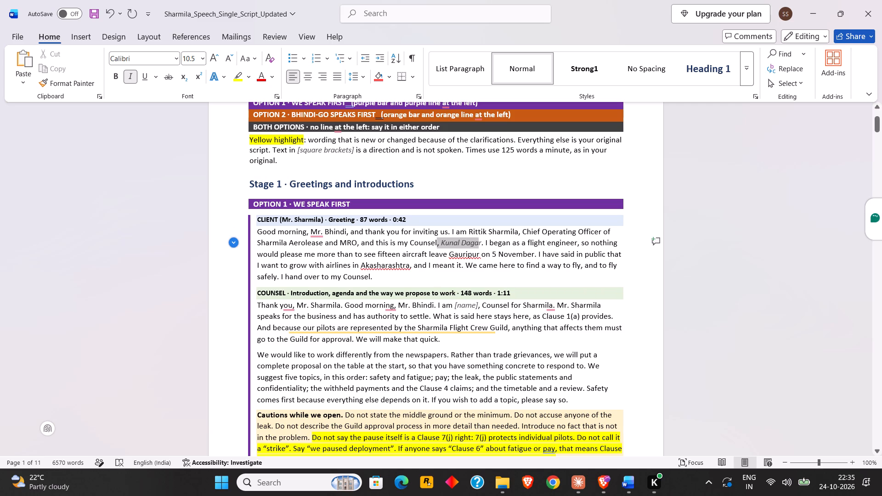
pyautogui.moveTo(481, 247); pyautogui.dragTo(481, 246)
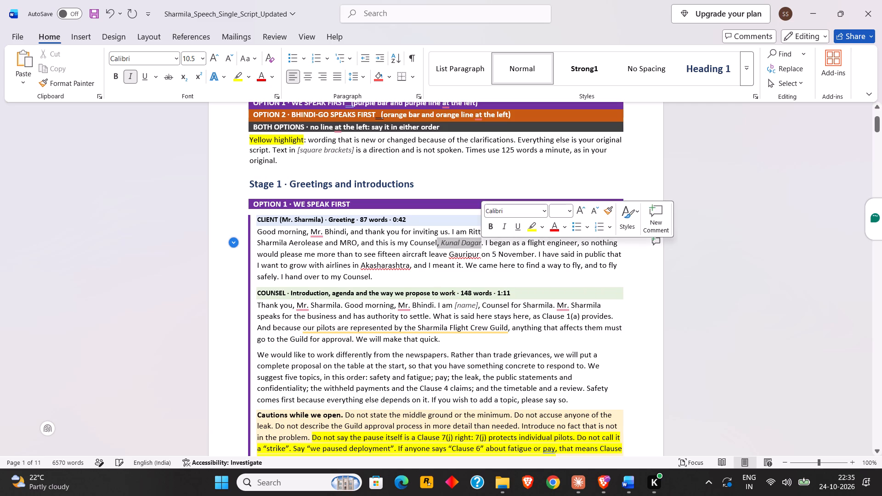
pyautogui.hotkey('ctrl', 'i')
pyautogui.hotkey('ctrl', 'b')
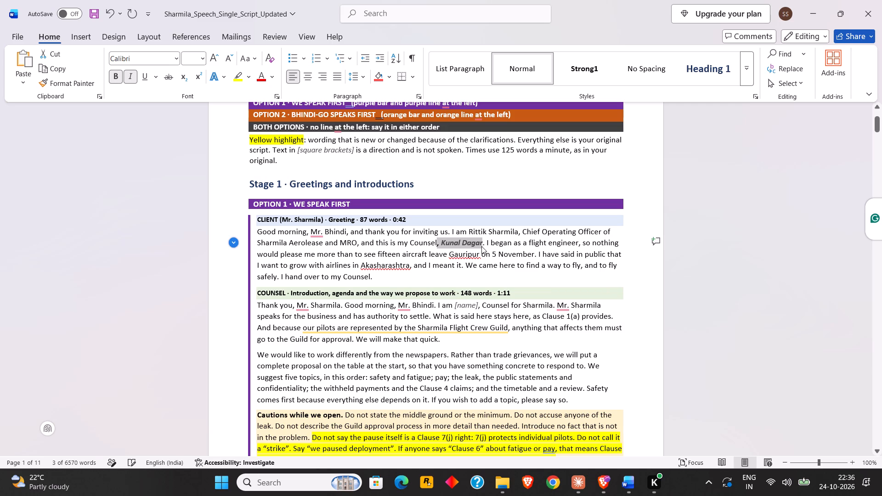
pyautogui.click(481, 246)
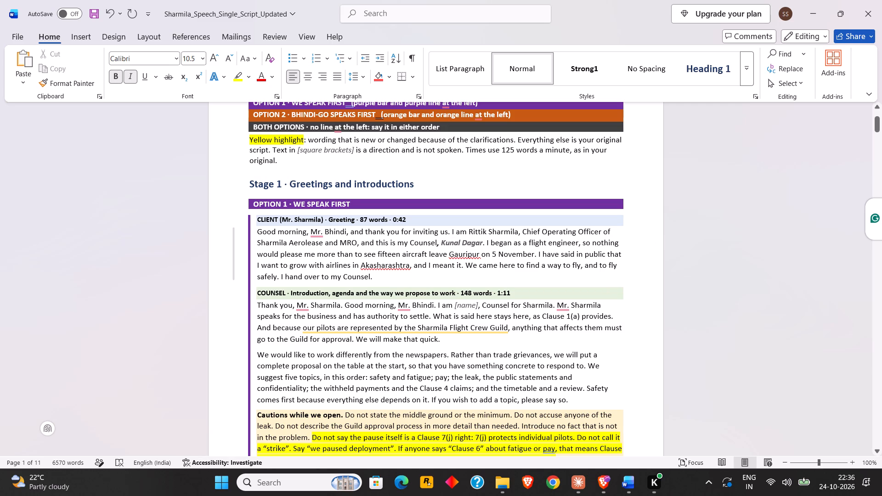
# Shade the Option 1 "CLIENT (Mr. Sharmila) · Greeting" heading line in Stage 1 with Turquoise, Accent 4, Lighter 60%.
pyautogui.scroll(-1, 518, 254)
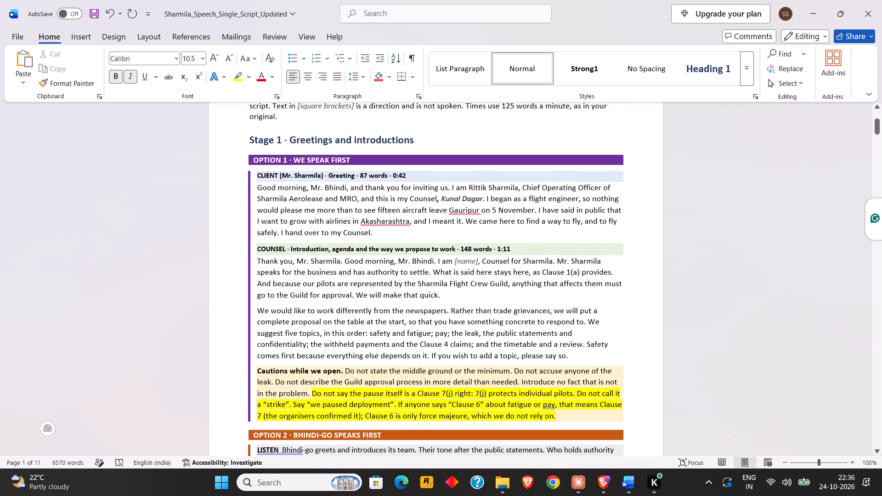
pyautogui.scroll(-1, 518, 254)
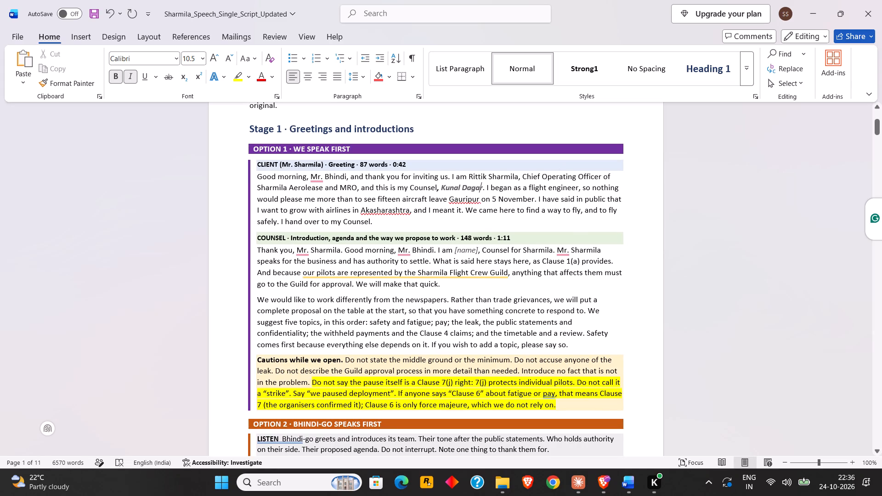
pyautogui.moveTo(256, 168); pyautogui.dragTo(521, 174)
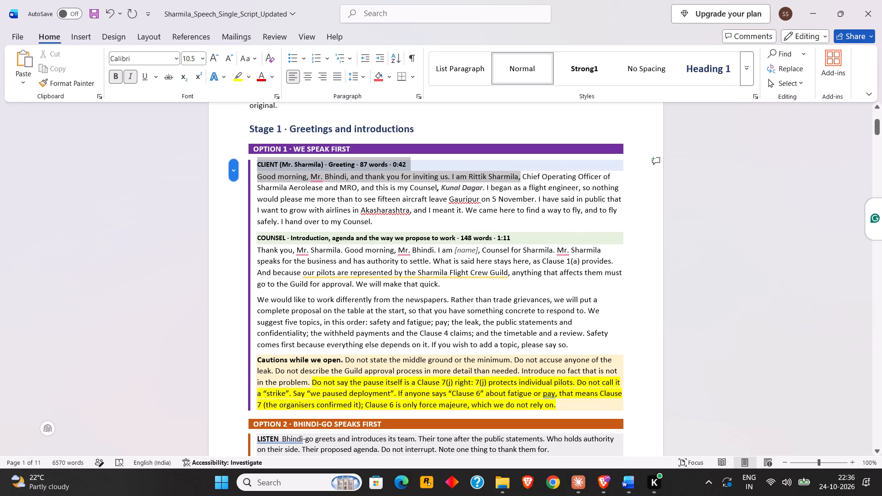
pyautogui.moveTo(521, 174); pyautogui.dragTo(543, 167)
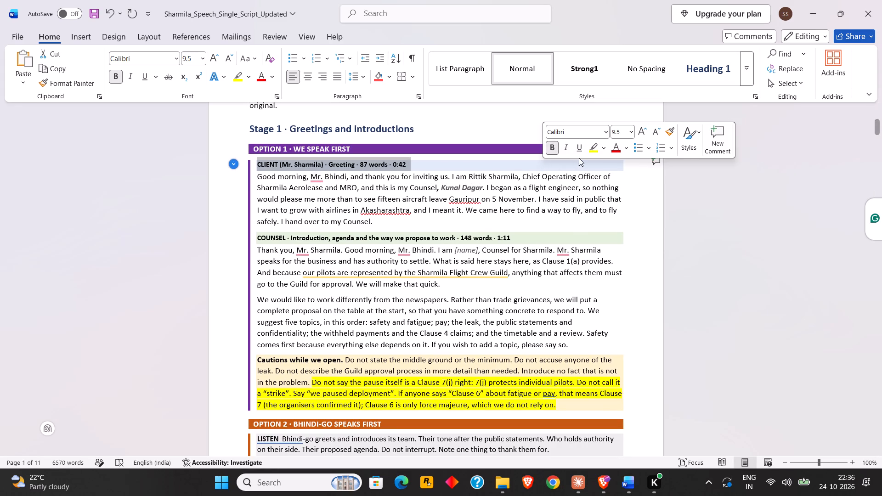
pyautogui.click(388, 79)
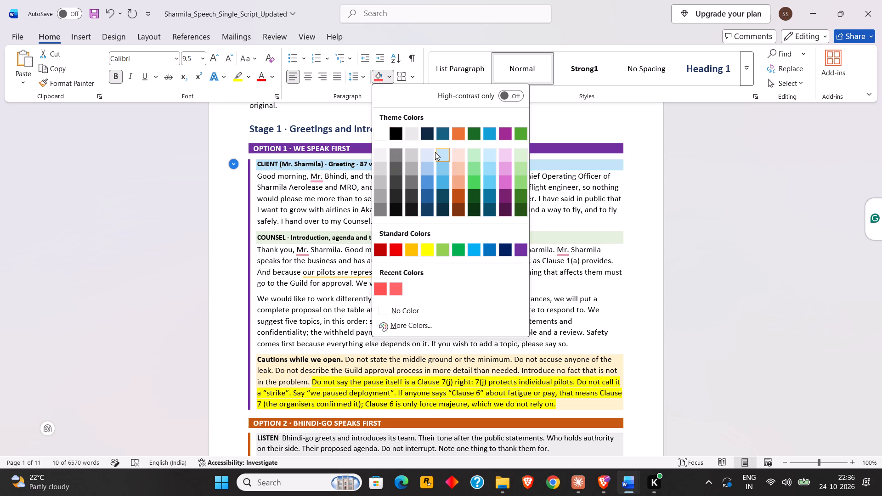
pyautogui.click(492, 173)
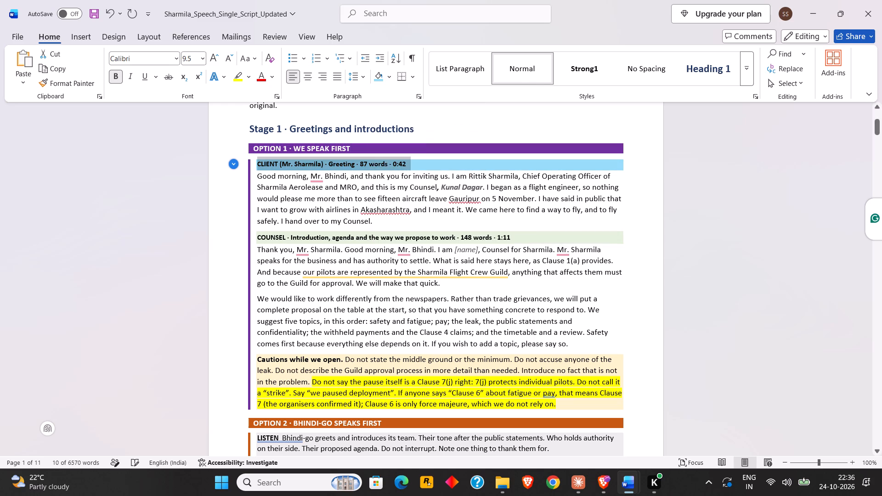
# Shade the Option 1 "COUNSEL · Introduction, agenda and the way we propose to work" heading line with the light pink-purple theme colour.
pyautogui.click(260, 241)
pyautogui.moveTo(260, 241); pyautogui.dragTo(504, 240)
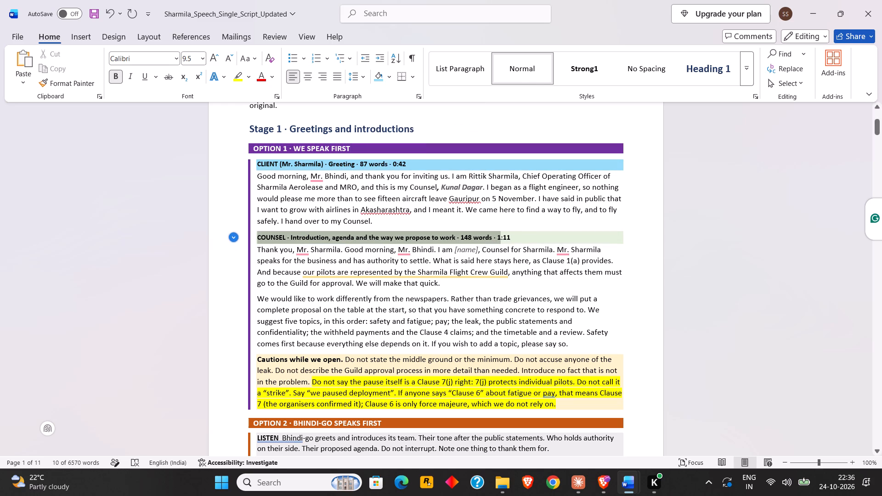
pyautogui.moveTo(504, 240); pyautogui.dragTo(507, 240)
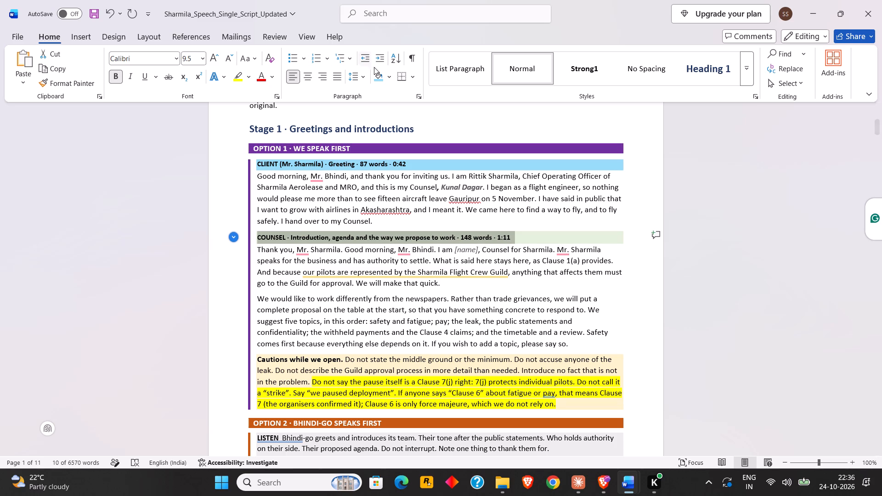
pyautogui.click(383, 77)
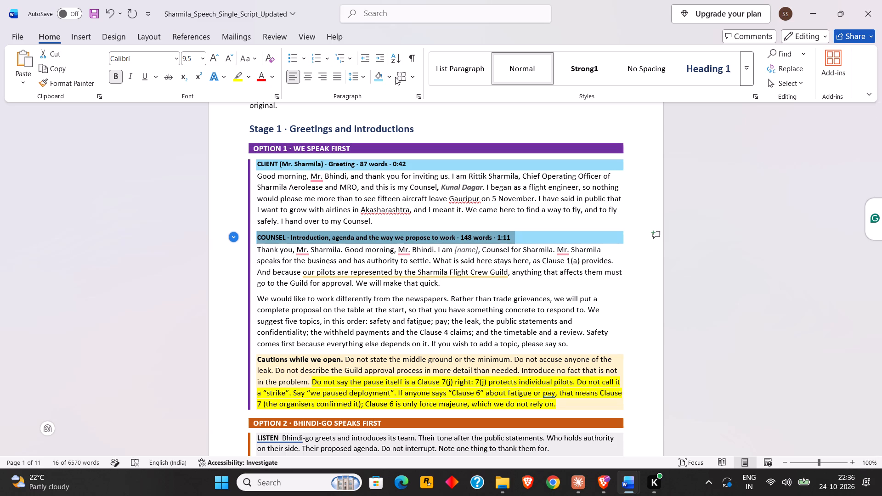
pyautogui.click(390, 77)
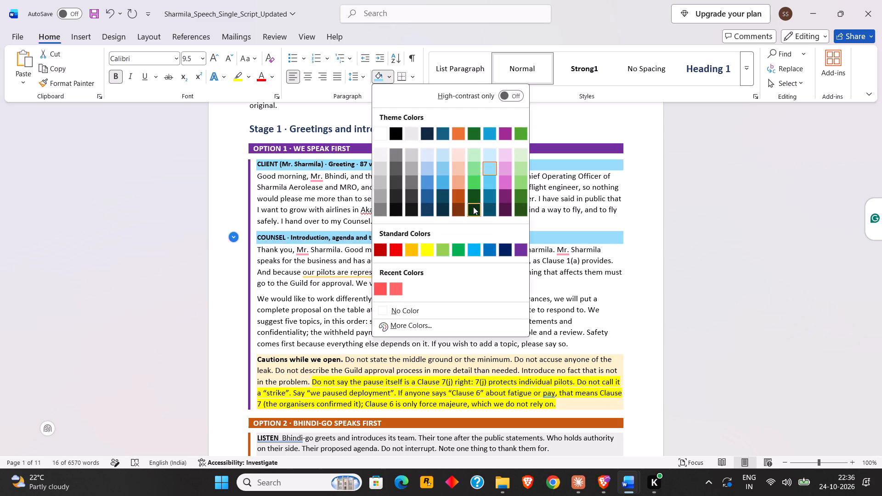
pyautogui.click(501, 174)
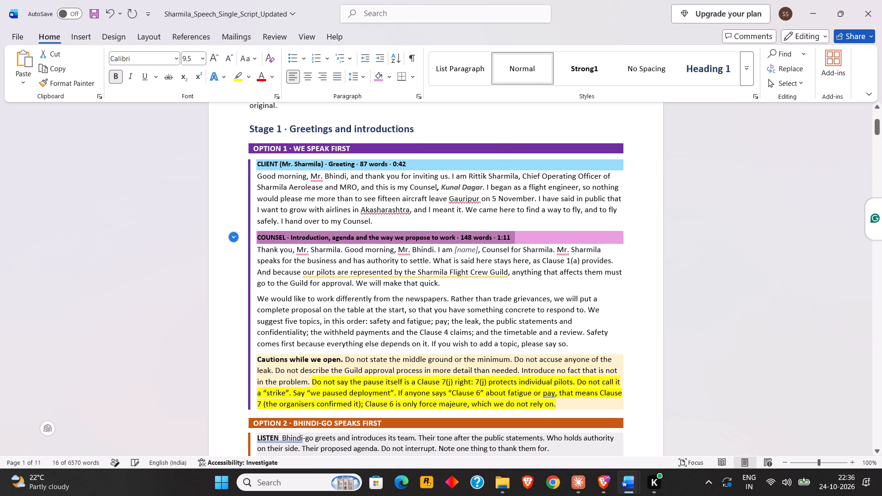
pyautogui.click(454, 223)
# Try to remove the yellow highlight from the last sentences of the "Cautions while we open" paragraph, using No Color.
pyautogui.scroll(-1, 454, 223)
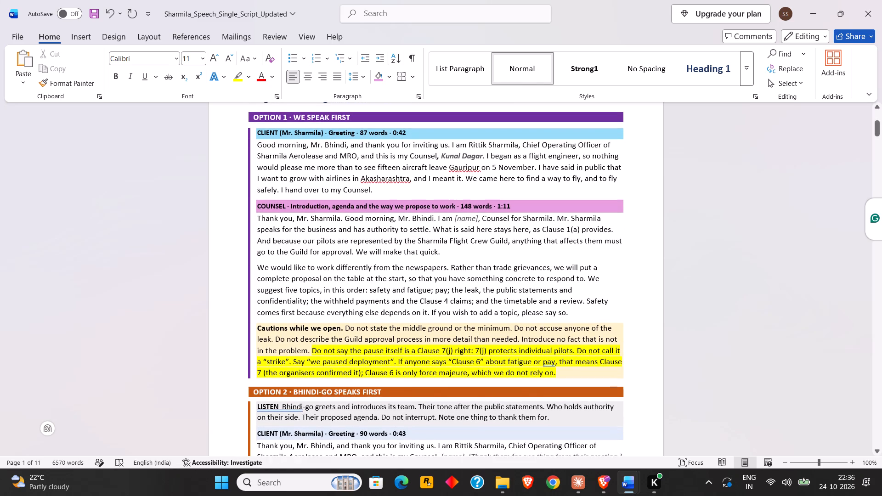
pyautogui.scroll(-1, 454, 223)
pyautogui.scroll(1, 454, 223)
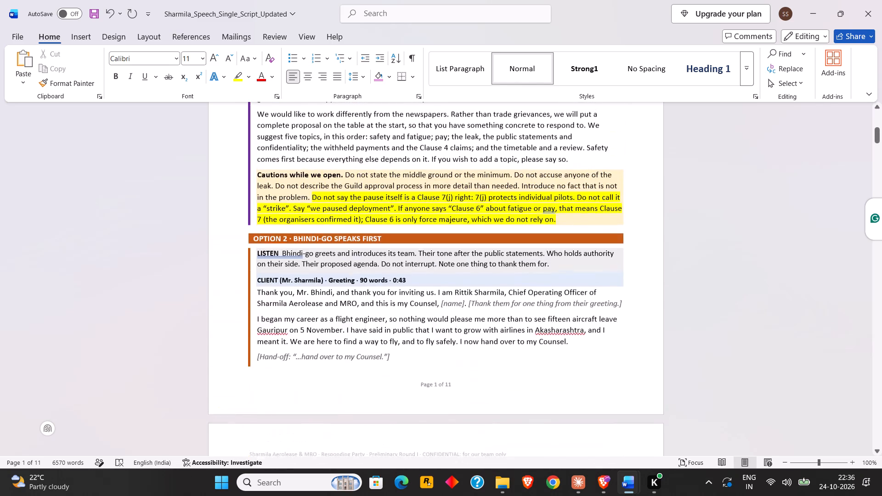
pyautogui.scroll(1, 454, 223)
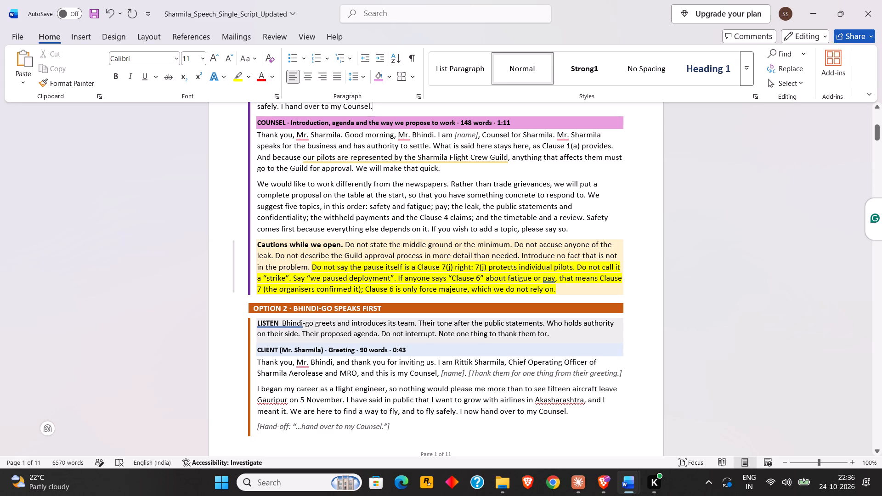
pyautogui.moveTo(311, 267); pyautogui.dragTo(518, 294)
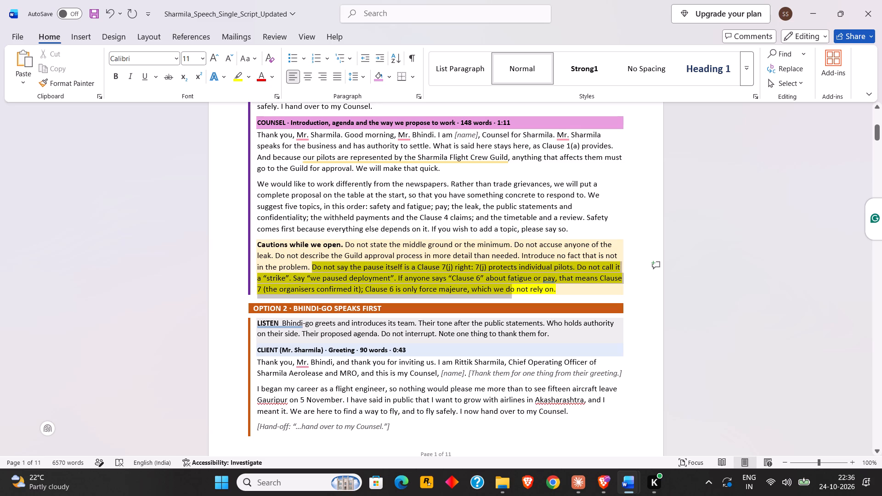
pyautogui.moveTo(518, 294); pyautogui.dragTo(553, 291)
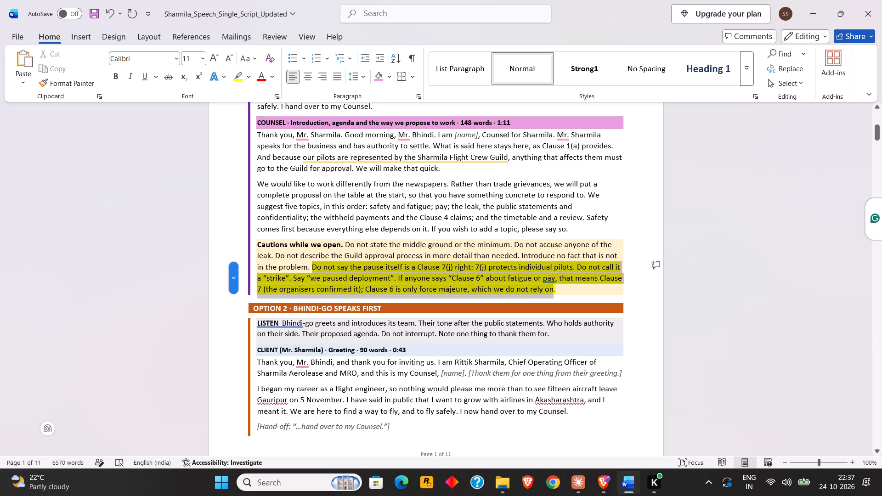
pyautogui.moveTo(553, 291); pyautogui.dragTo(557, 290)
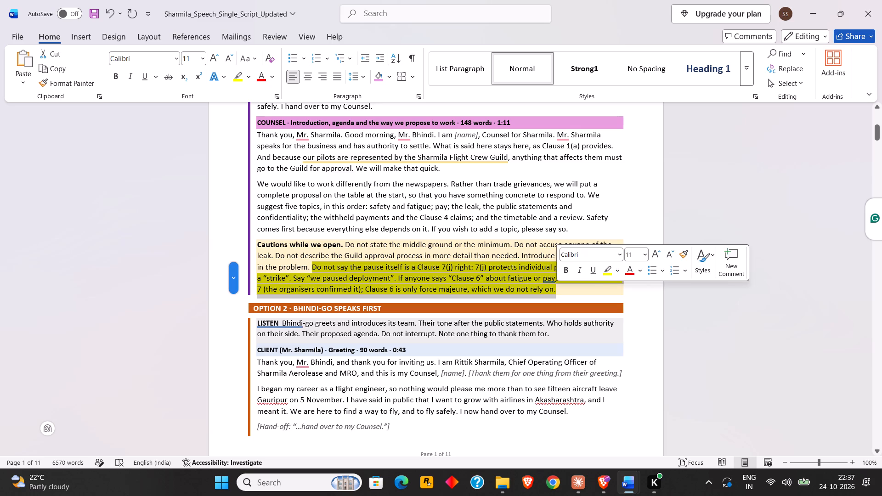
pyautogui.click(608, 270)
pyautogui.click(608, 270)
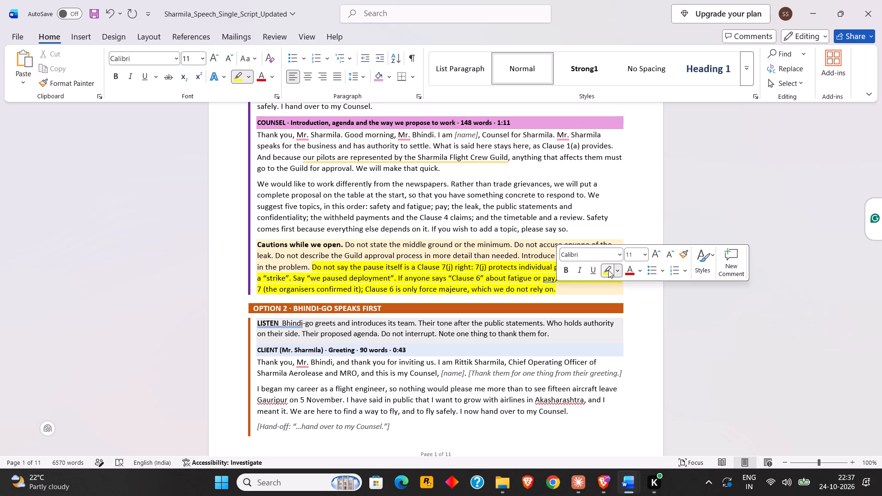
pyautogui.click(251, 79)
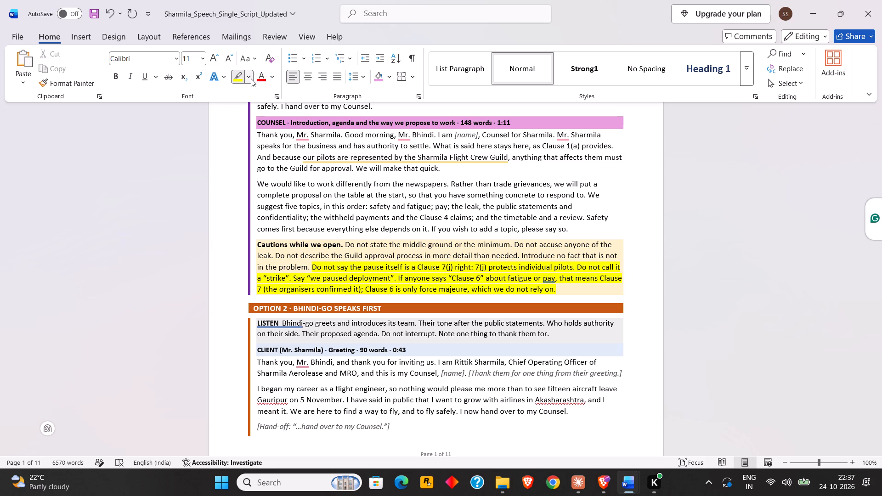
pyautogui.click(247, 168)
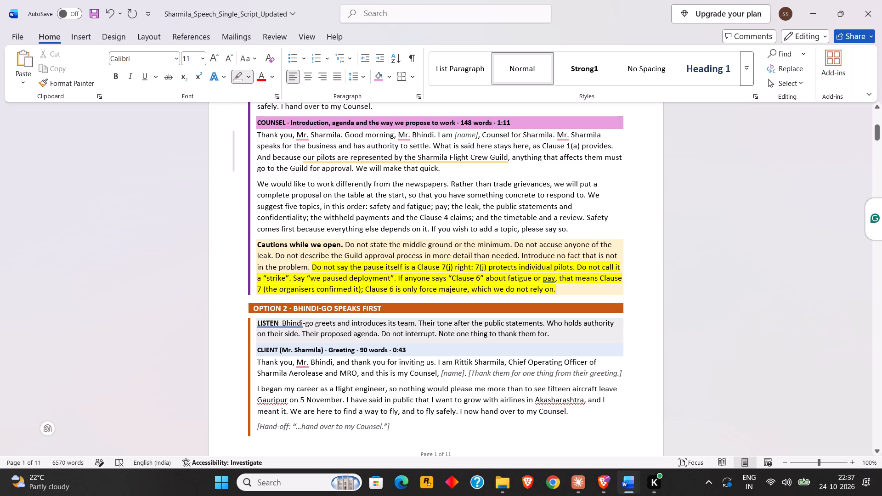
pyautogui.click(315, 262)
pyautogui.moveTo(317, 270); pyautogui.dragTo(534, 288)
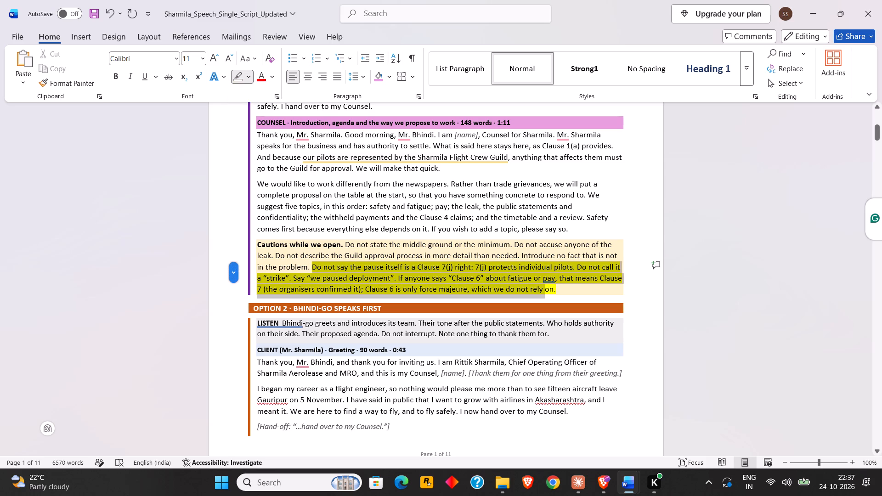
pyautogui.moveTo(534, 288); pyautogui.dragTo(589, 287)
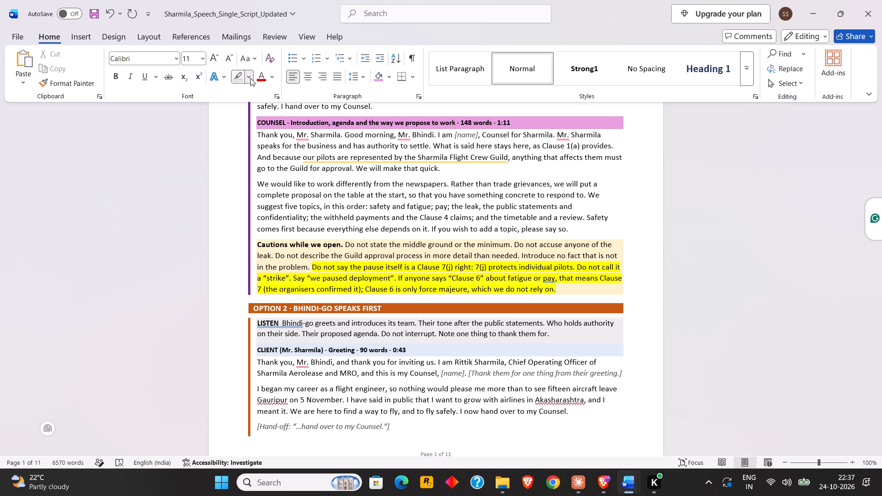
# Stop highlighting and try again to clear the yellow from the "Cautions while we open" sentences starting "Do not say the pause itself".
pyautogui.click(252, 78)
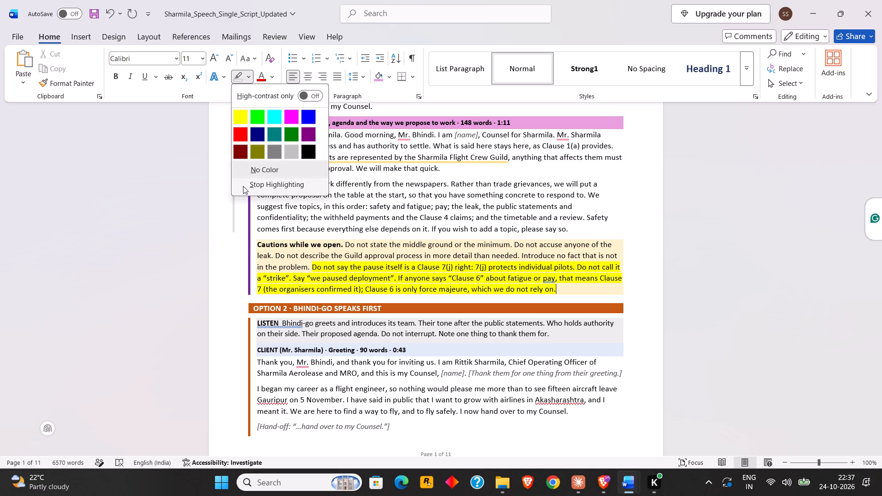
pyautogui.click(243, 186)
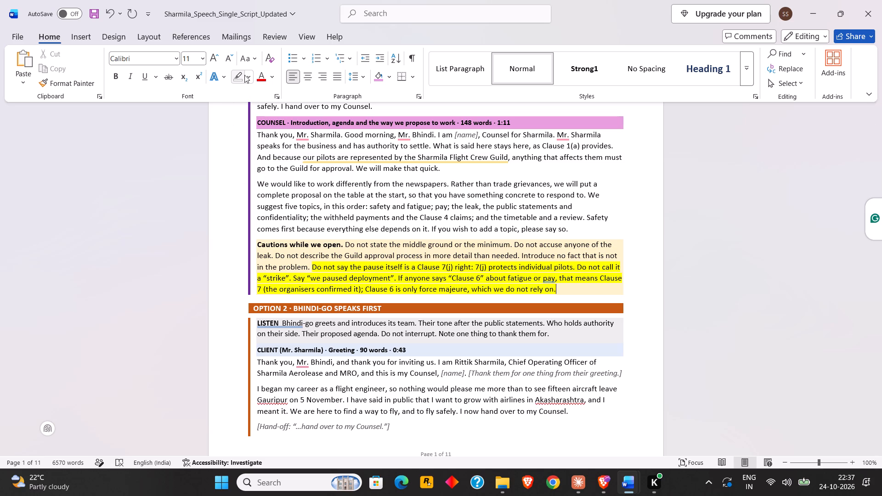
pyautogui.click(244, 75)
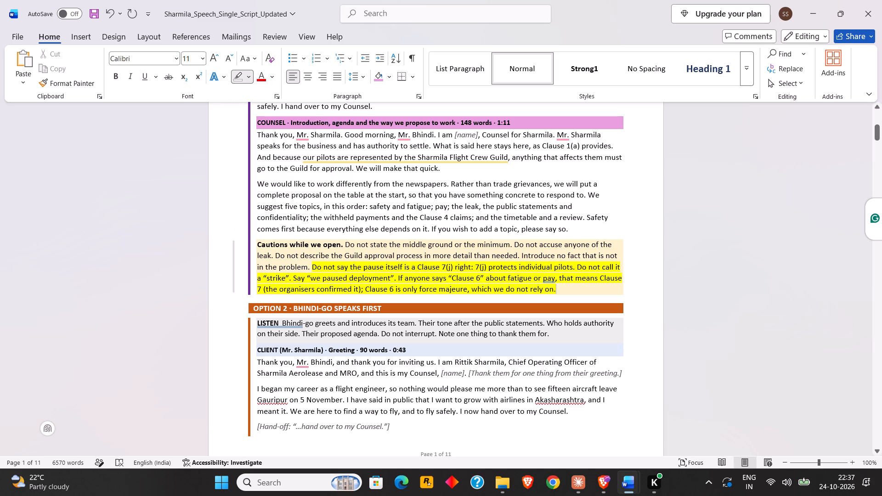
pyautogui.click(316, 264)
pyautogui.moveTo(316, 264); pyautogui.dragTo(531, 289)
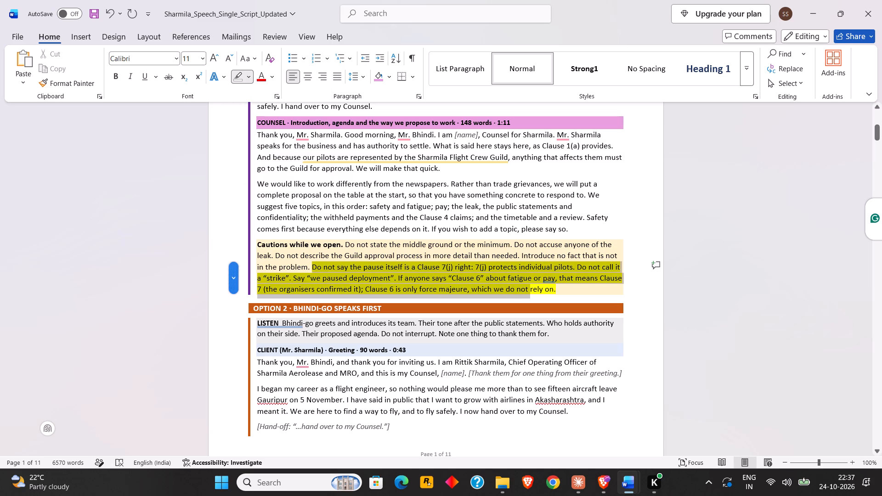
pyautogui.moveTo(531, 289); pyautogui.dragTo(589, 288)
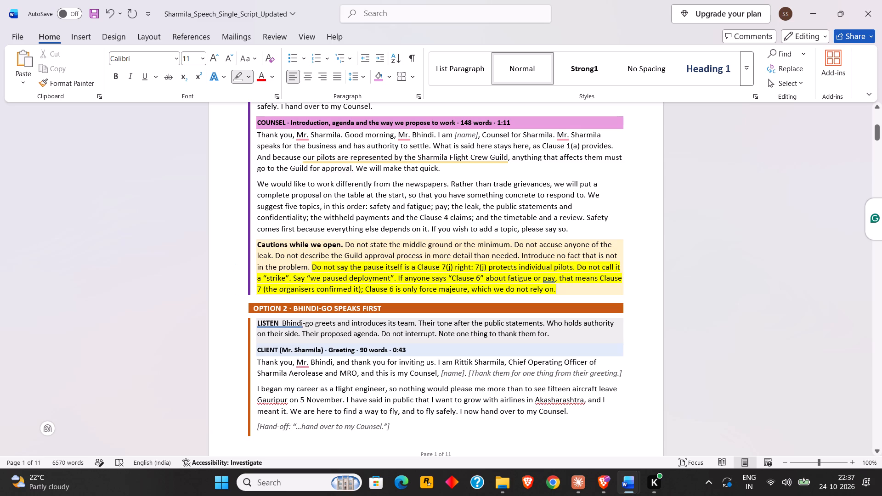
# Look through the Stage 1 Option 1 cautions and the Option 2 greeting and Counsel introduction.
pyautogui.click(314, 227)
pyautogui.scroll(-1, 314, 227)
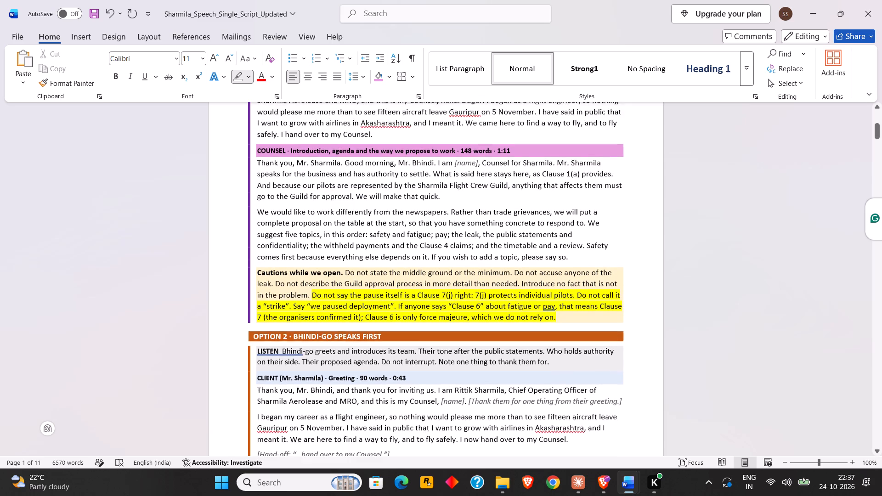
pyautogui.scroll(-2, 314, 227)
pyautogui.scroll(1, 314, 227)
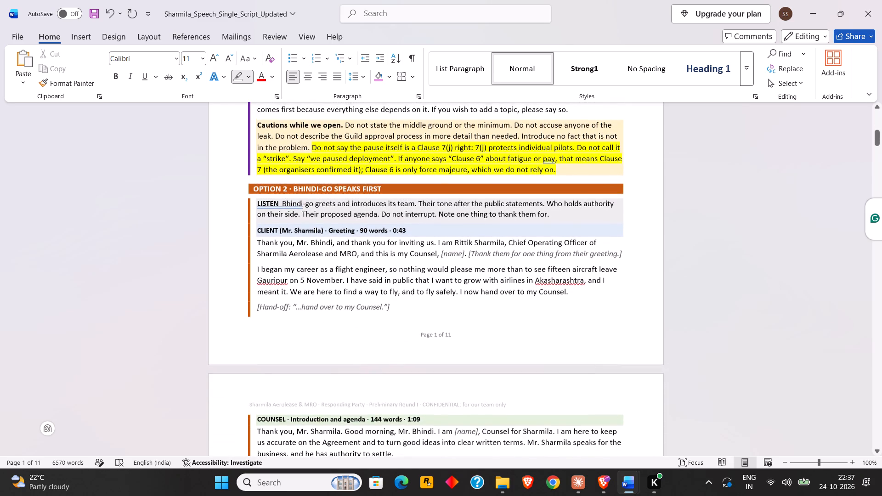
pyautogui.scroll(1, 314, 227)
pyautogui.scroll(-1, 314, 227)
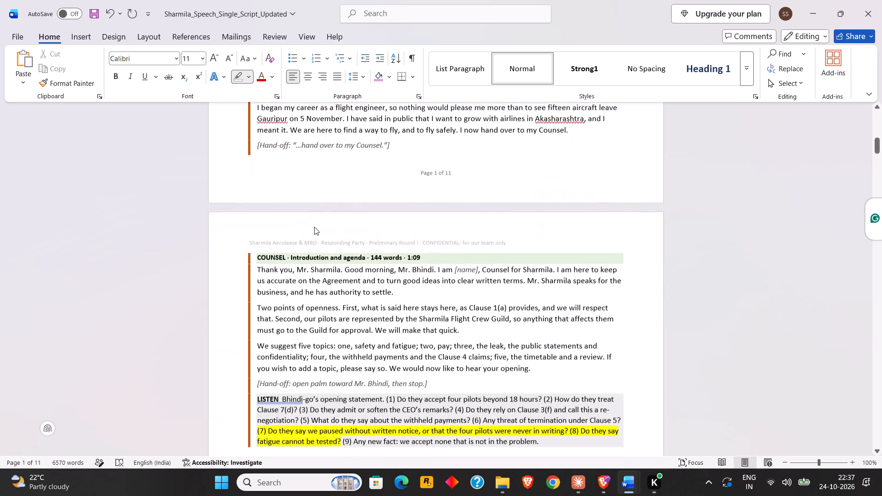
pyautogui.scroll(2, 314, 227)
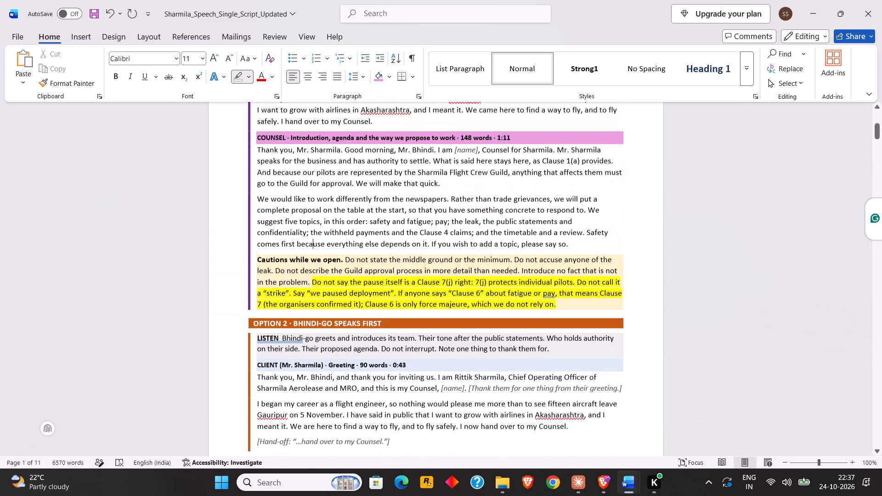
pyautogui.scroll(-1, 375, 331)
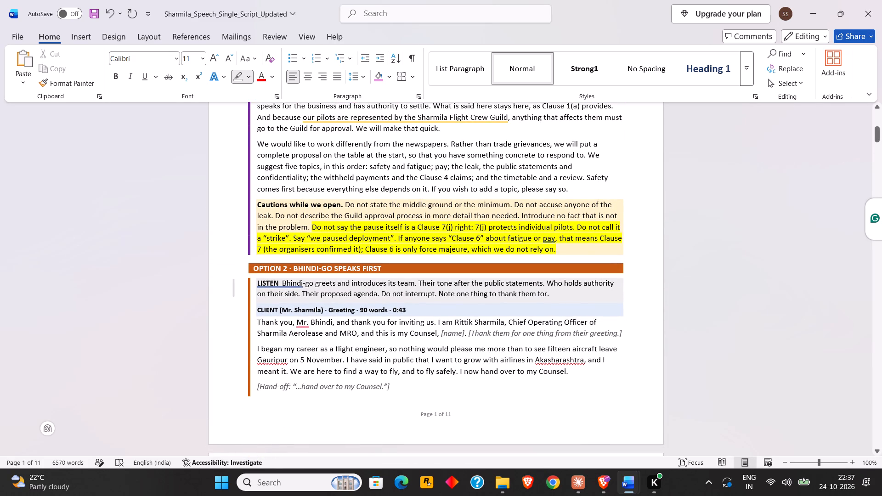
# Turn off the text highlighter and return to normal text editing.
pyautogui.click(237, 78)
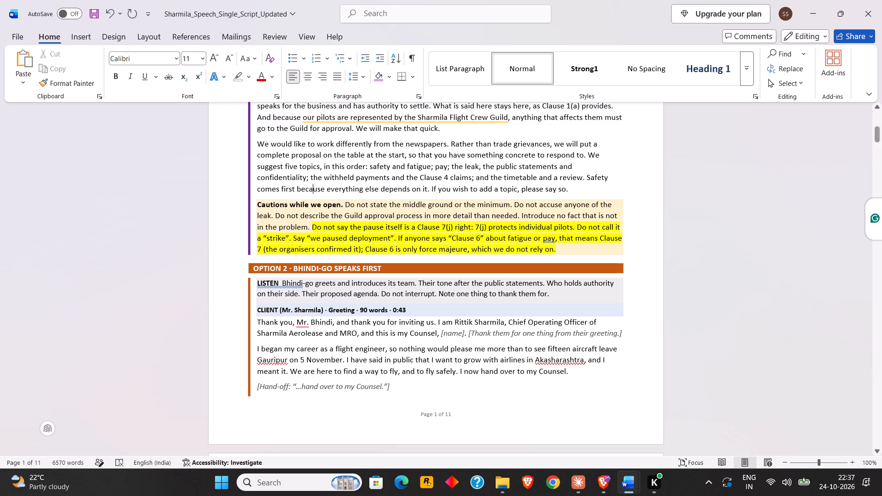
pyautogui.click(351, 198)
# Delete the note text after the LISTEN label under Option 2, keeping the CLIENT greeting heading on its own line.
pyautogui.moveTo(552, 299); pyautogui.dragTo(426, 283)
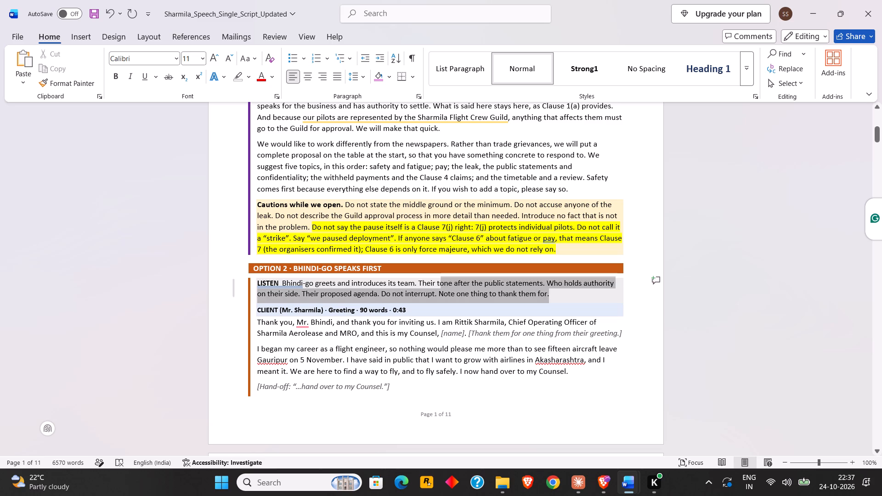
pyautogui.moveTo(426, 283); pyautogui.dragTo(270, 286)
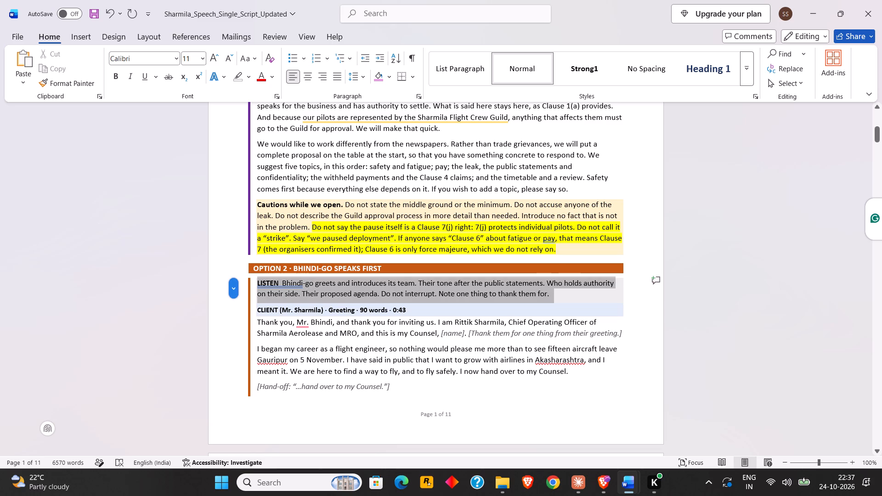
pyautogui.moveTo(270, 286); pyautogui.dragTo(284, 286)
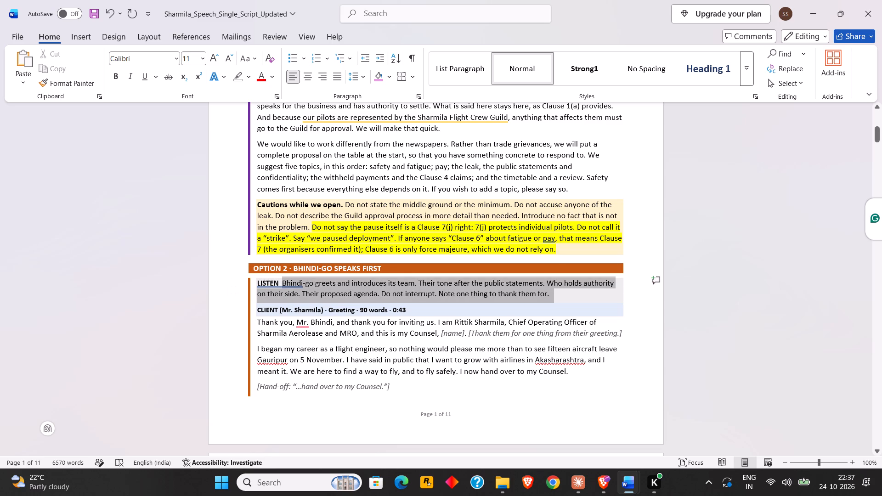
pyautogui.moveTo(284, 286); pyautogui.dragTo(281, 286)
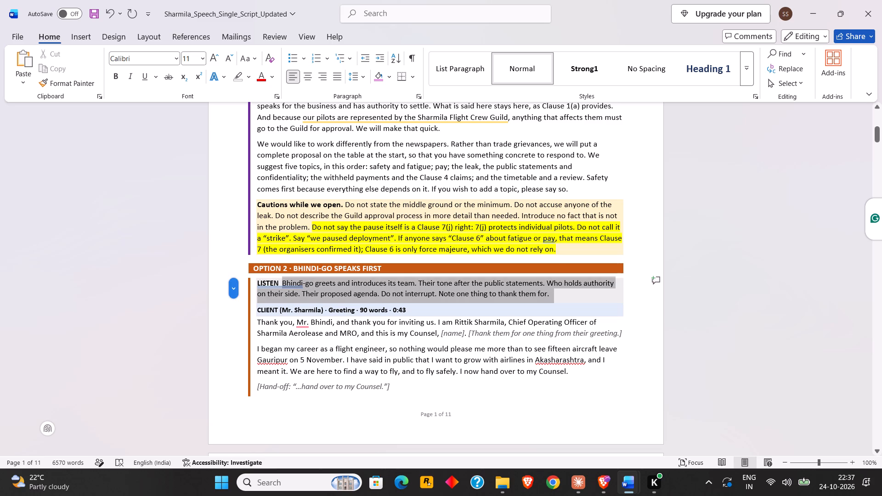
pyautogui.moveTo(281, 286); pyautogui.dragTo(283, 286)
pyautogui.press('BackSpace')
pyautogui.press('Return')
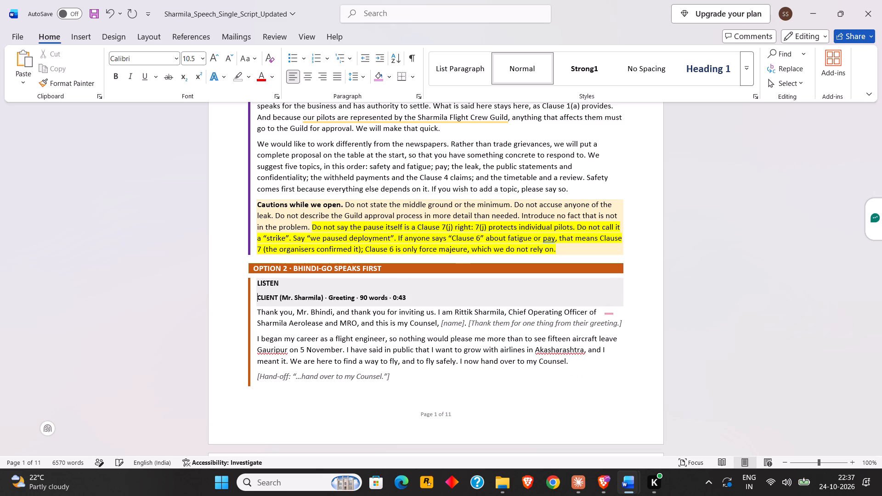
# Select the CLIENT greeting heading line under Option 2 and open its editing and formatting options.
pyautogui.moveTo(413, 300); pyautogui.dragTo(259, 294)
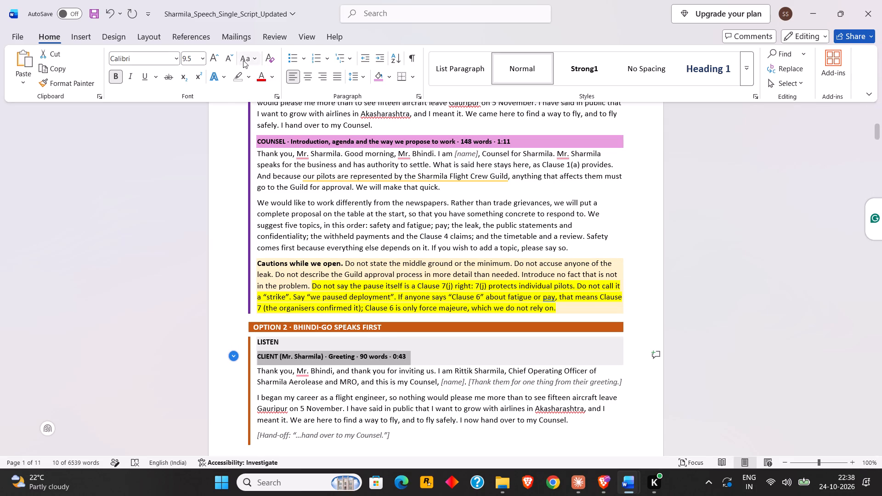
pyautogui.rightClick(429, 363)
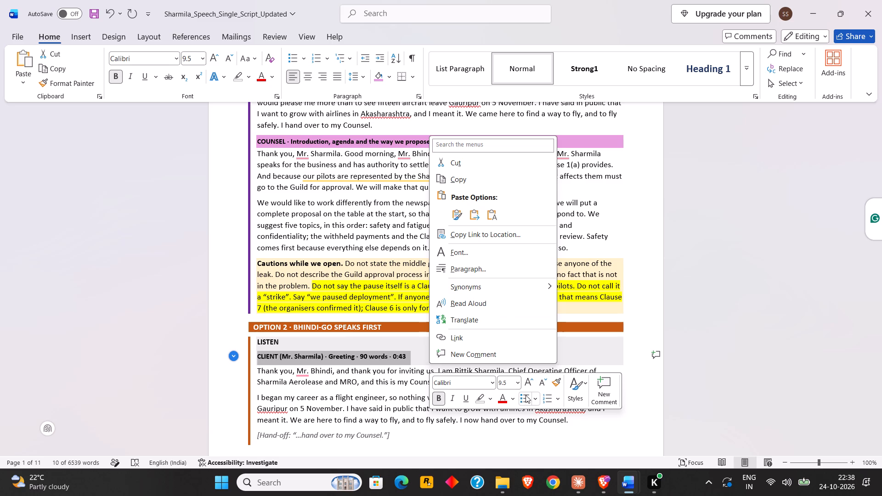
# Shade the Option 2 "CLIENT (Mr. Sharmila) · Greeting" heading line light turquoise, matching the Option 1 client heading.
pyautogui.click(491, 399)
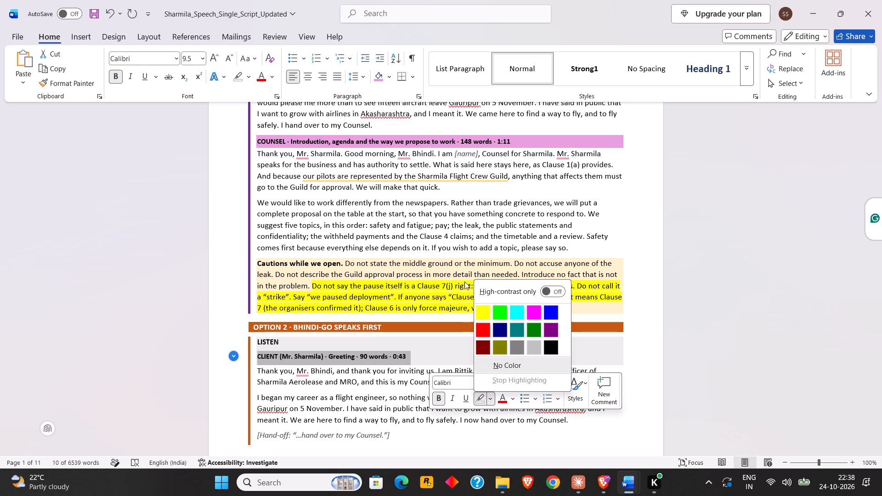
pyautogui.scroll(1, 373, 235)
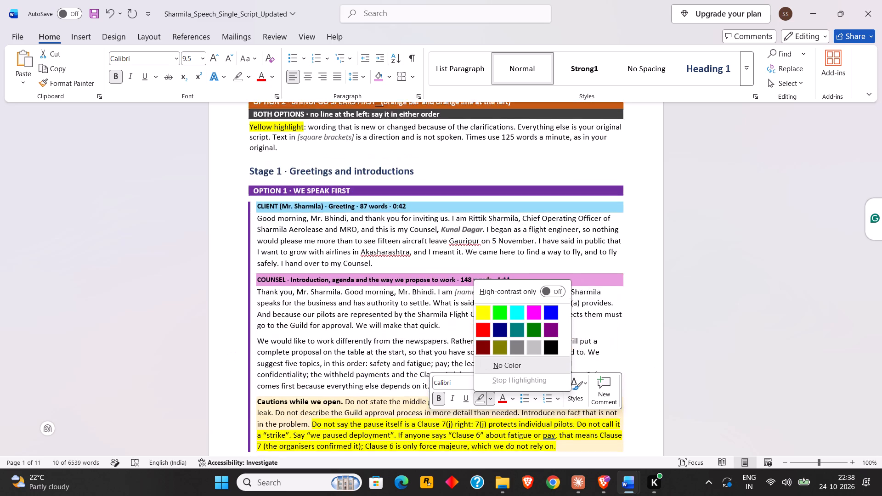
pyautogui.scroll(1, 373, 235)
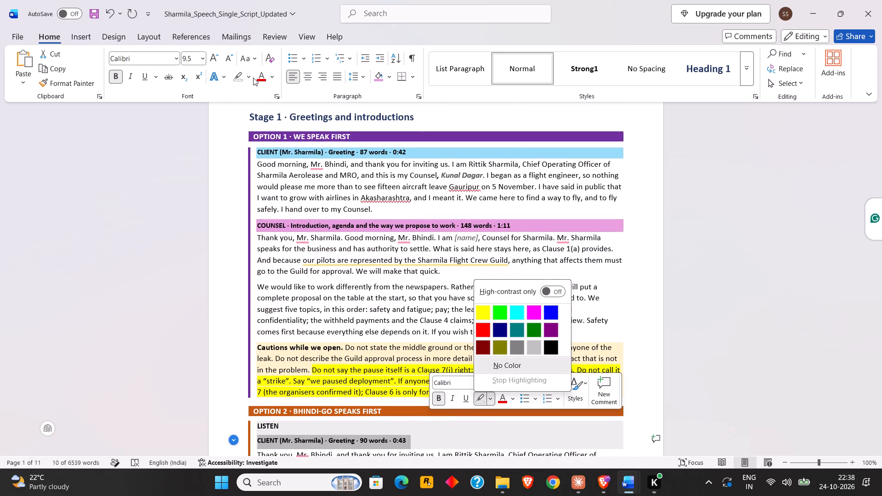
pyautogui.click(252, 78)
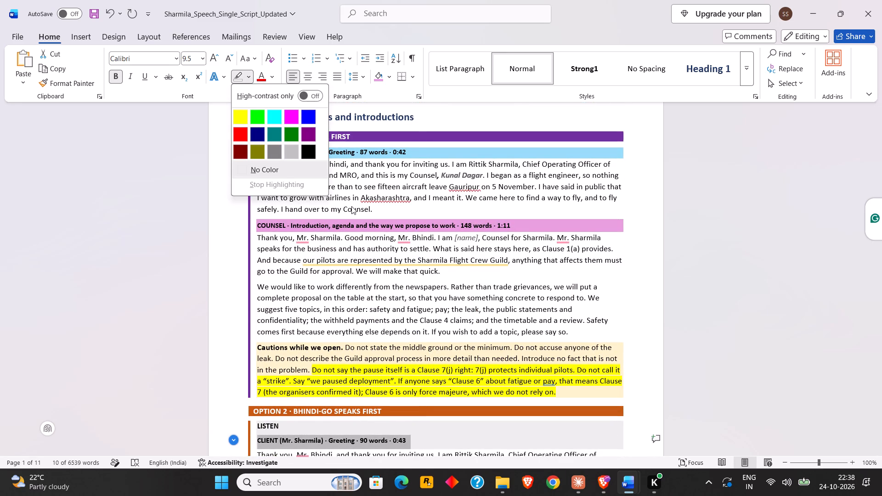
pyautogui.click(275, 71)
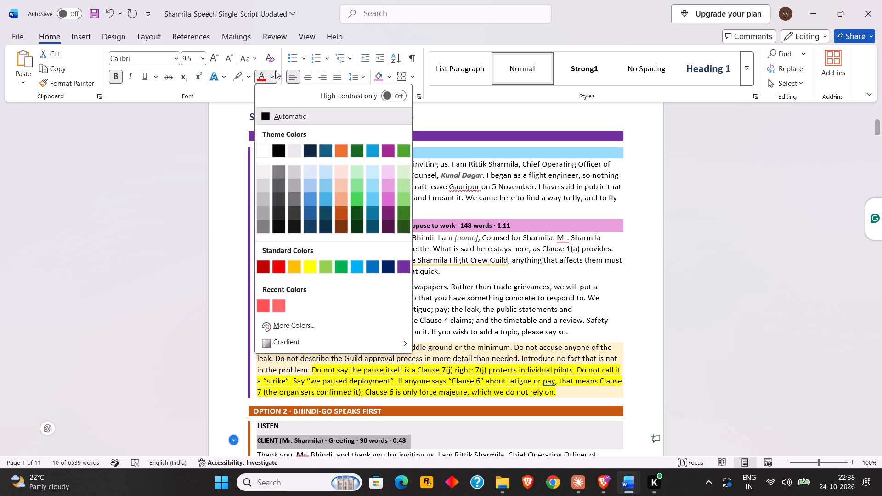
pyautogui.click(385, 77)
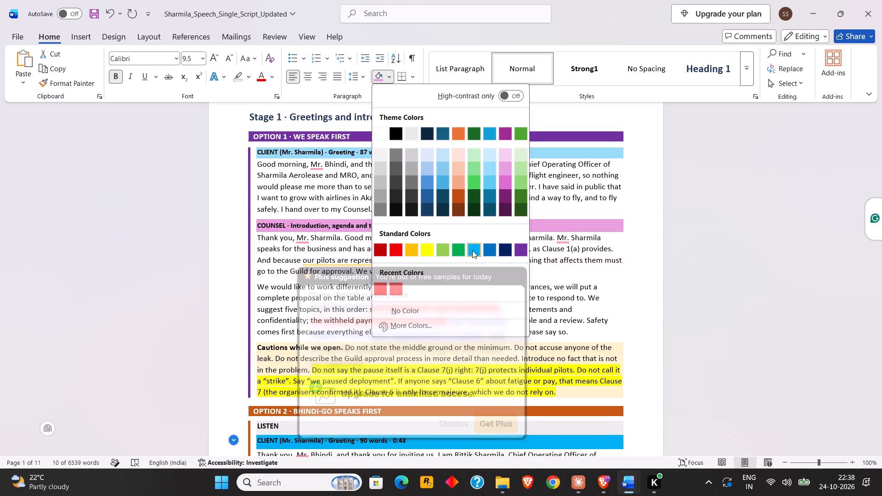
pyautogui.click(489, 170)
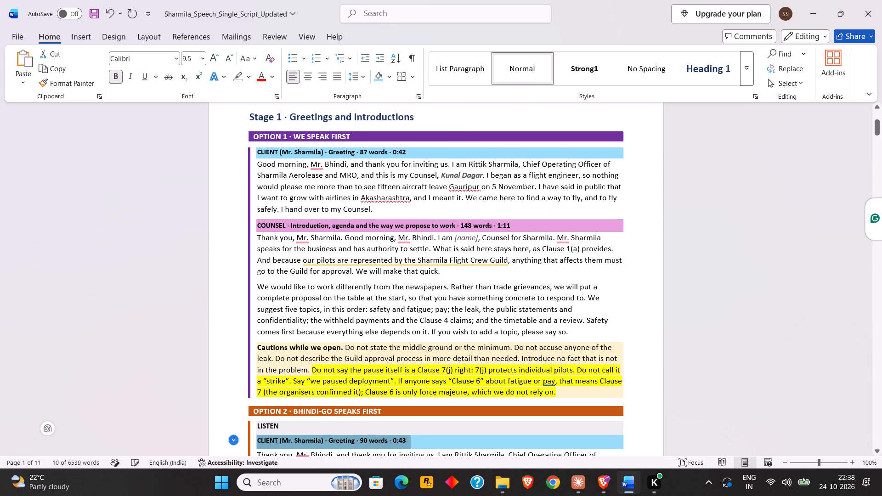
pyautogui.scroll(-1, 427, 279)
pyautogui.click(423, 319)
# Replace the [name] placeholder in the Option 2 client greeting with Counsel's full name.
pyautogui.scroll(-1, 423, 319)
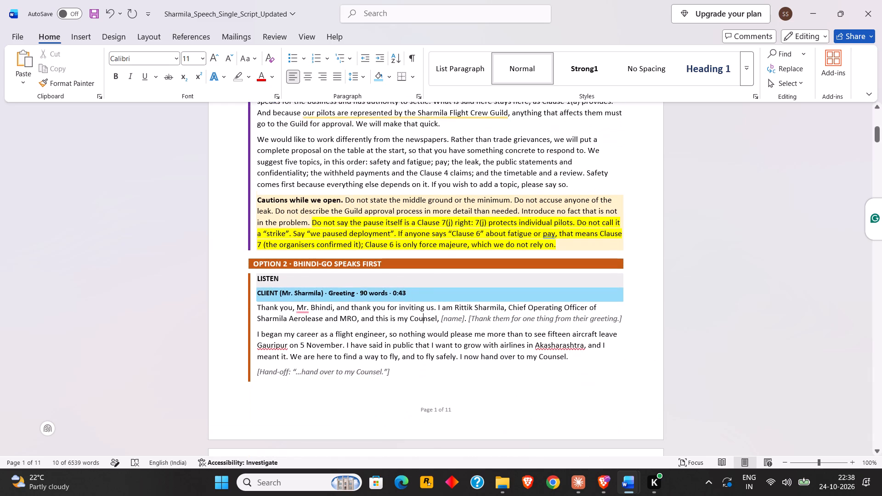
pyautogui.scroll(-1, 423, 319)
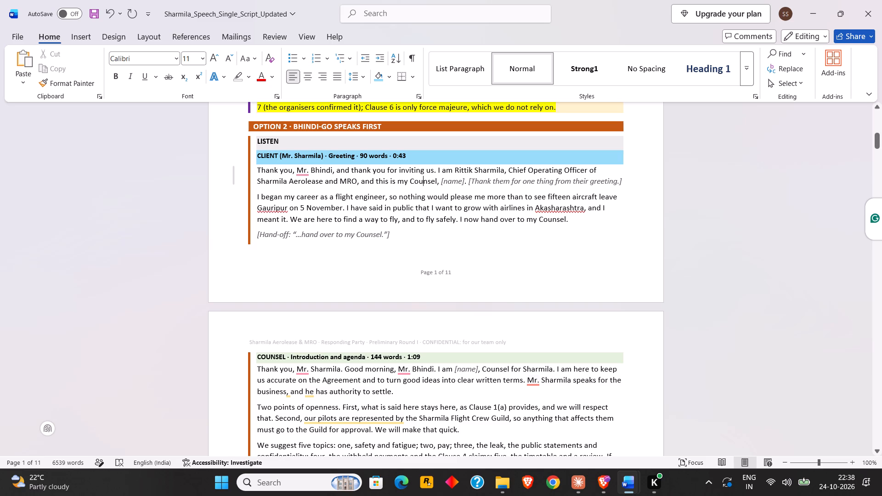
pyautogui.moveTo(441, 182); pyautogui.dragTo(460, 182)
pyautogui.press('BackSpace')
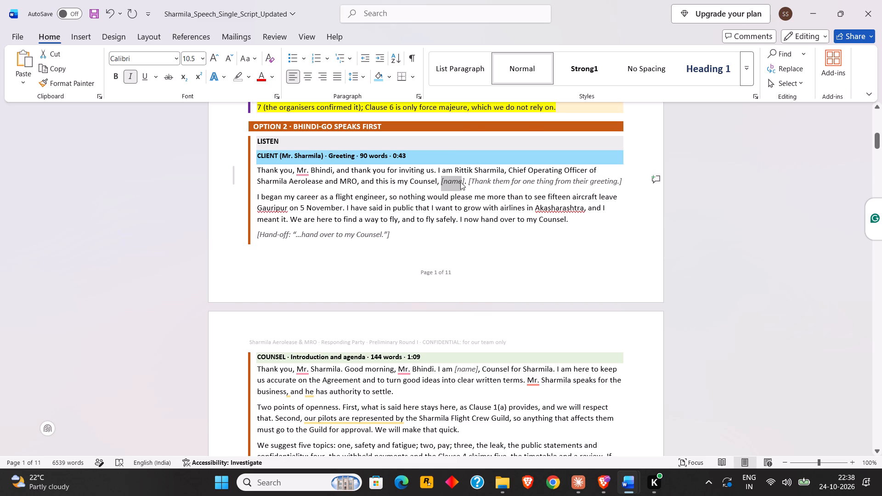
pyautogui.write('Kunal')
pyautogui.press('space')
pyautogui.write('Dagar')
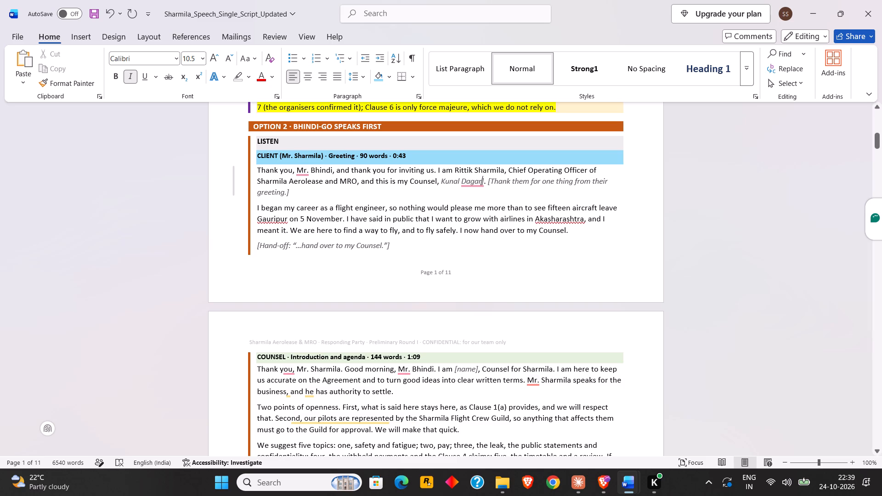
# Delete the bracketed "Thank them for one thing from their greeting" direction and stray bracket, ending the sentence with a period after Counsel's name.
pyautogui.moveTo(488, 182); pyautogui.dragTo(485, 192)
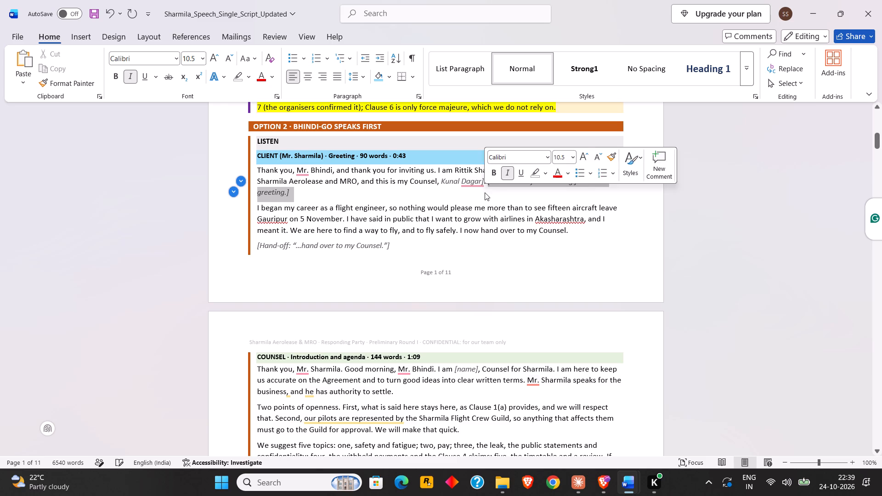
pyautogui.press('BackSpace')
pyautogui.press('Return')
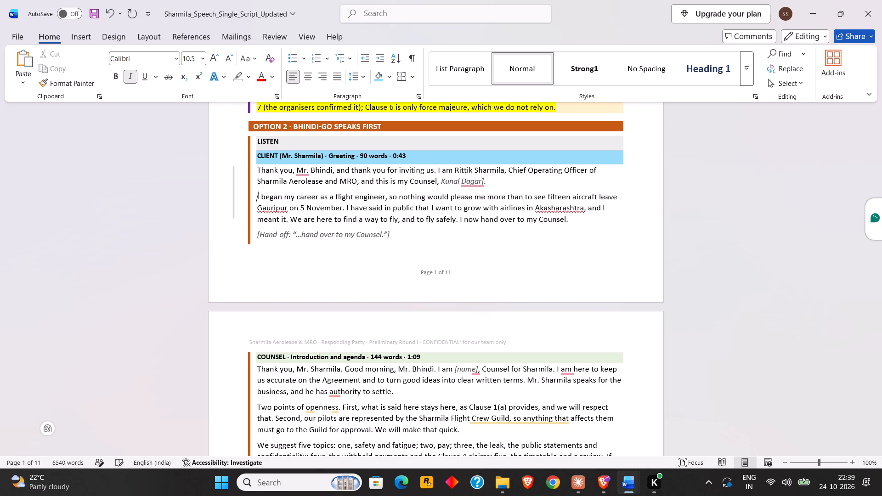
pyautogui.click(494, 180)
pyautogui.press('BackSpace')
pyautogui.press('BackSpace')
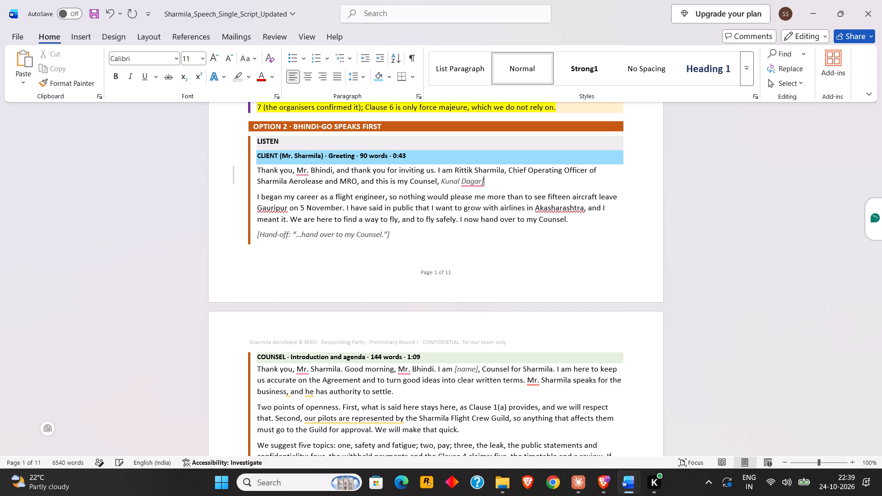
pyautogui.press('BackSpace')
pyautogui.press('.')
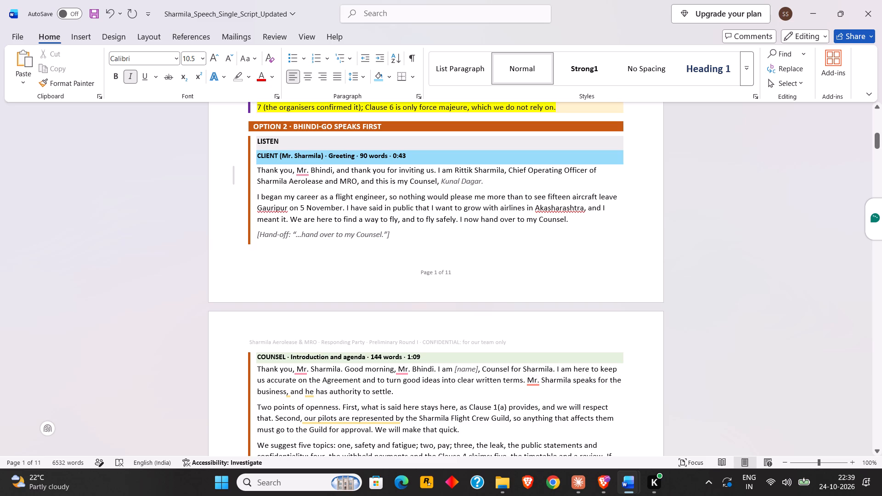
# Make Counsel's name in the Option 2 client greeting bold and remove its italics.
pyautogui.moveTo(486, 185); pyautogui.dragTo(452, 183)
pyautogui.hotkey('ctrl', 'b')
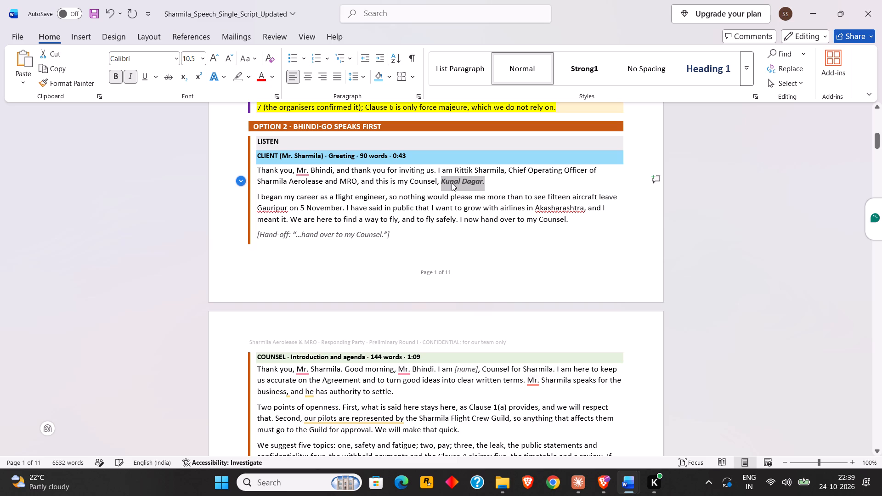
pyautogui.hotkey('ctrl', 'i')
pyautogui.click(452, 183)
# Shade the Option 2 "COUNSEL · Introduction and agenda" heading line light pink-purple, matching the Option 1 Counsel heading.
pyautogui.scroll(-1, 452, 183)
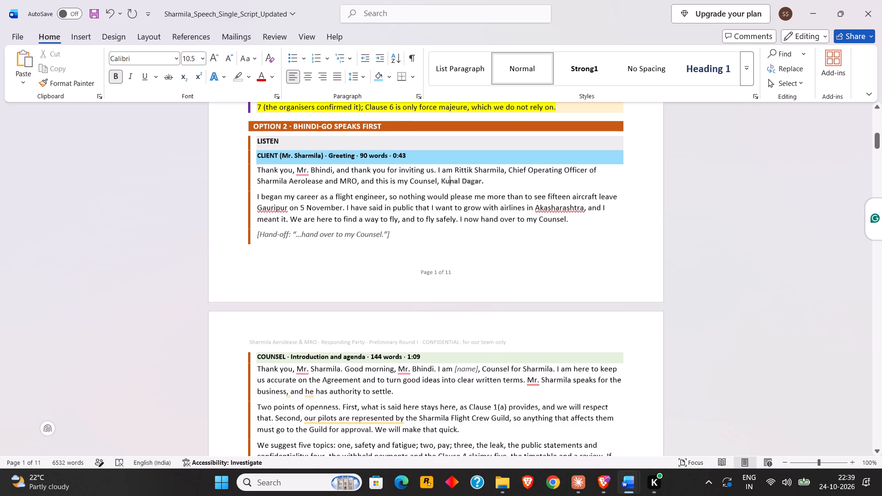
pyautogui.scroll(-1, 452, 183)
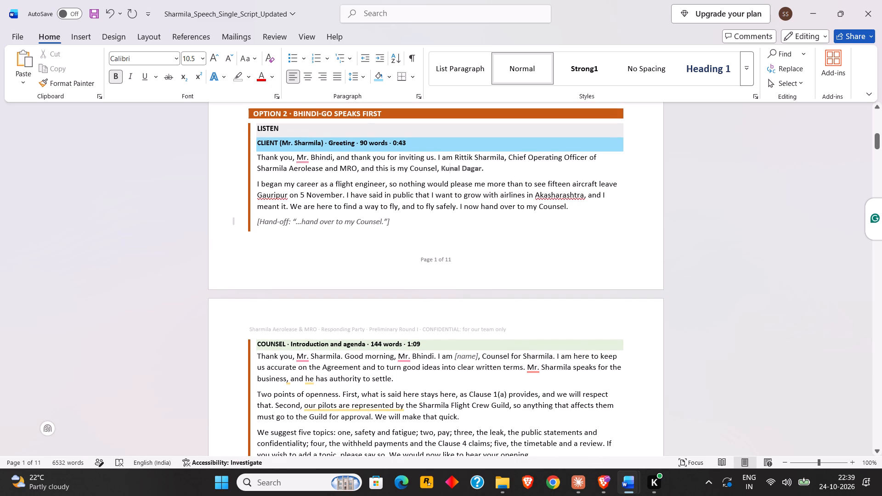
pyautogui.scroll(-1, 384, 224)
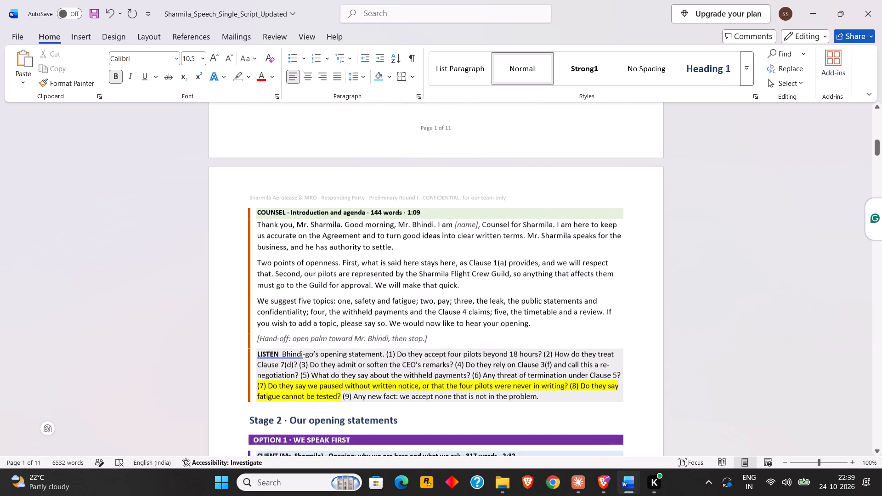
pyautogui.scroll(-1, 384, 224)
pyautogui.moveTo(422, 200); pyautogui.dragTo(357, 197)
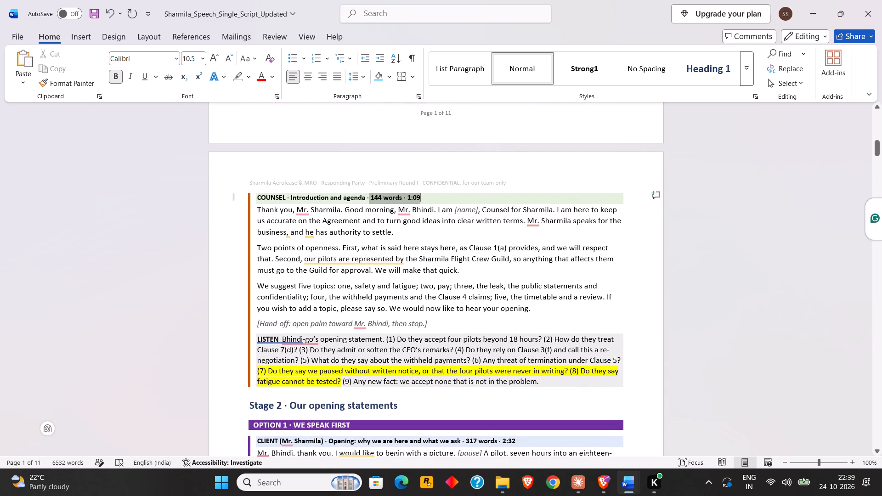
pyautogui.moveTo(357, 197); pyautogui.dragTo(271, 198)
pyautogui.scroll(2, 271, 198)
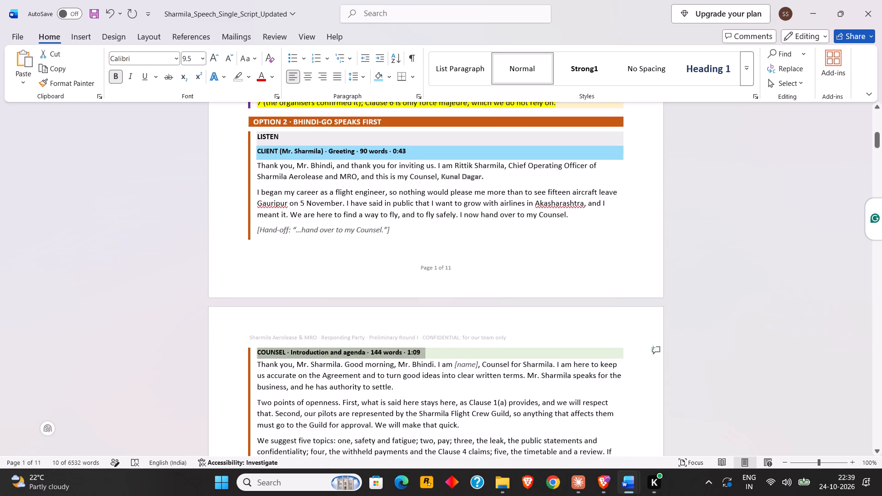
pyautogui.scroll(4, 271, 198)
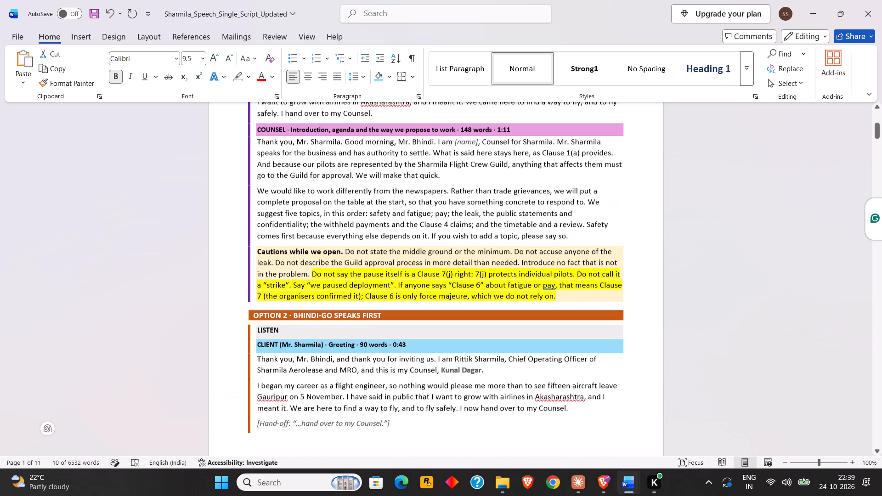
pyautogui.scroll(-1, 271, 198)
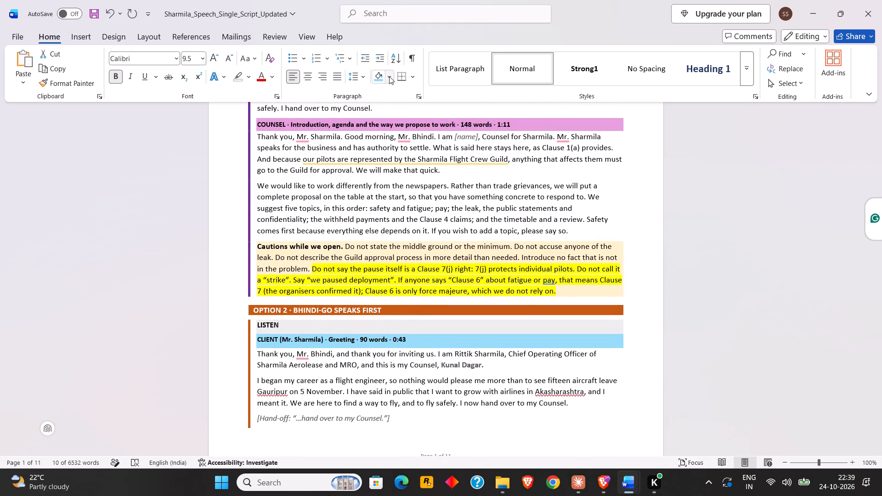
pyautogui.click(390, 77)
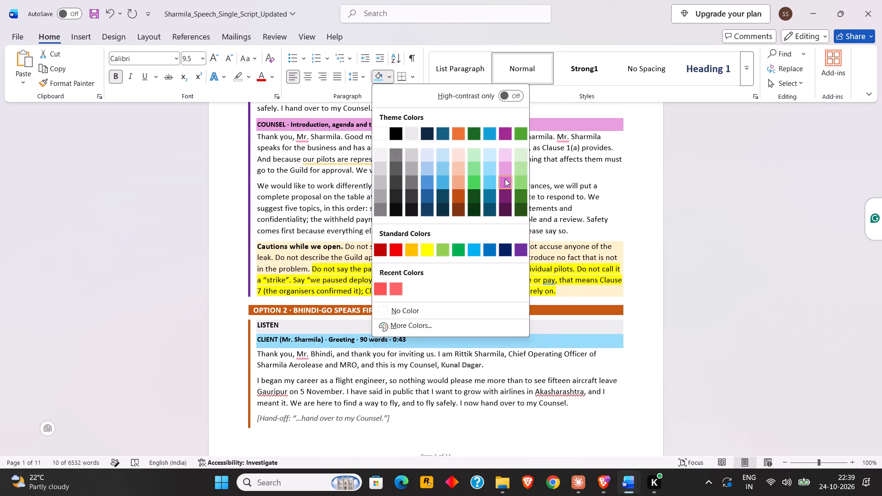
pyautogui.click(503, 169)
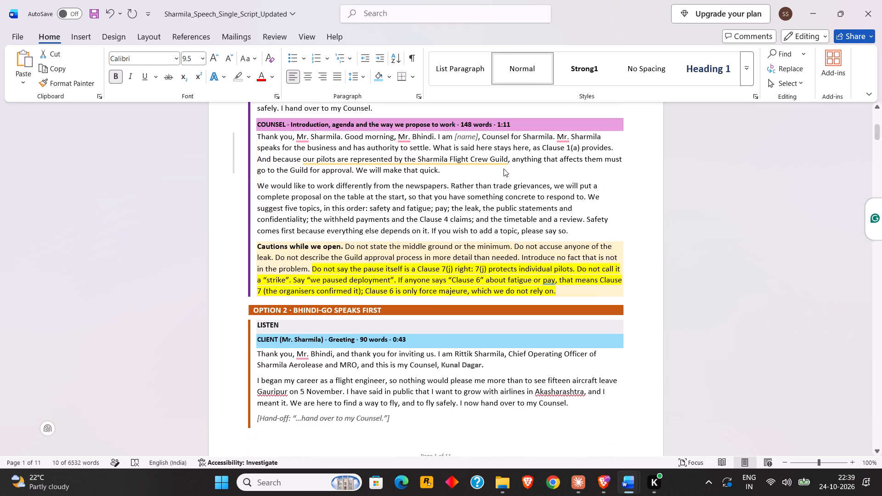
pyautogui.scroll(-1, 443, 306)
pyautogui.scroll(1, 443, 306)
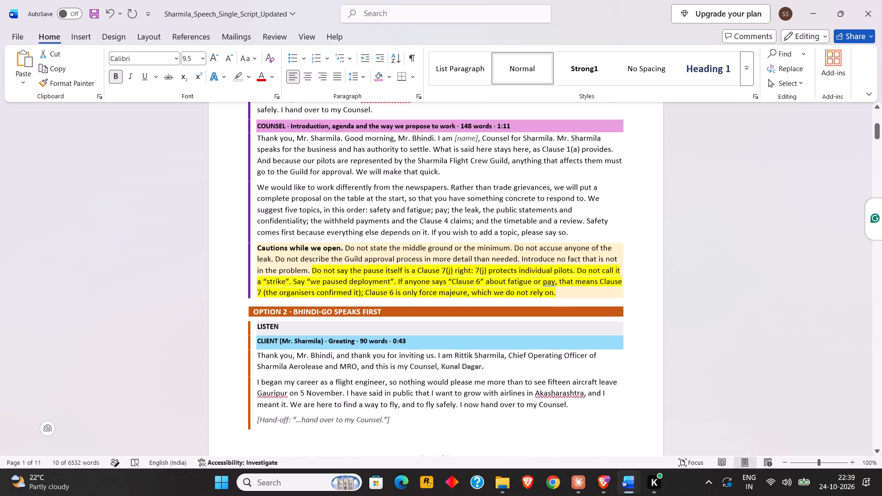
pyautogui.click(430, 356)
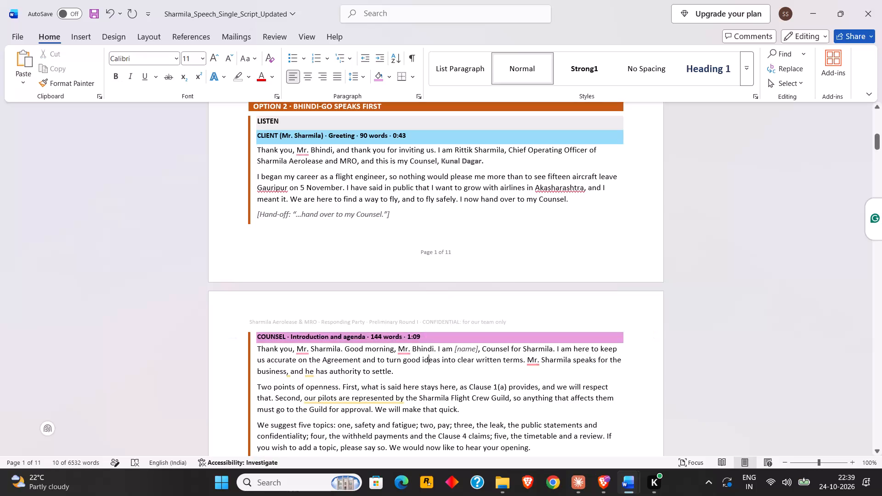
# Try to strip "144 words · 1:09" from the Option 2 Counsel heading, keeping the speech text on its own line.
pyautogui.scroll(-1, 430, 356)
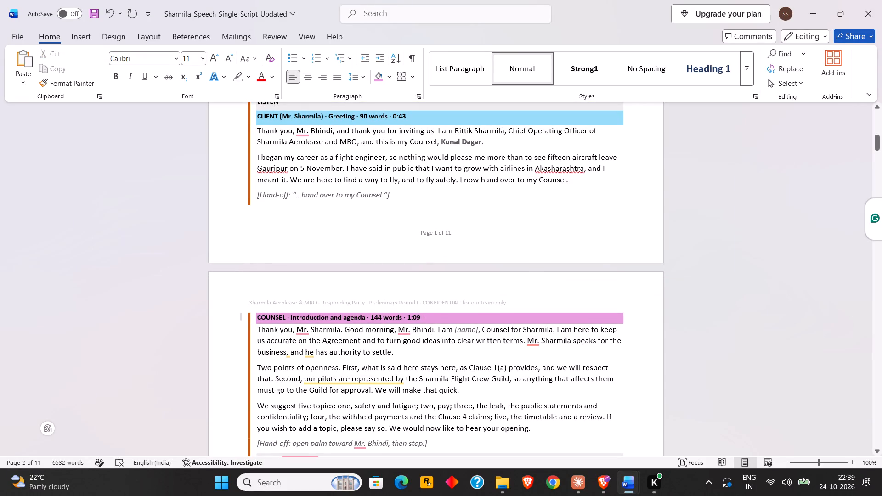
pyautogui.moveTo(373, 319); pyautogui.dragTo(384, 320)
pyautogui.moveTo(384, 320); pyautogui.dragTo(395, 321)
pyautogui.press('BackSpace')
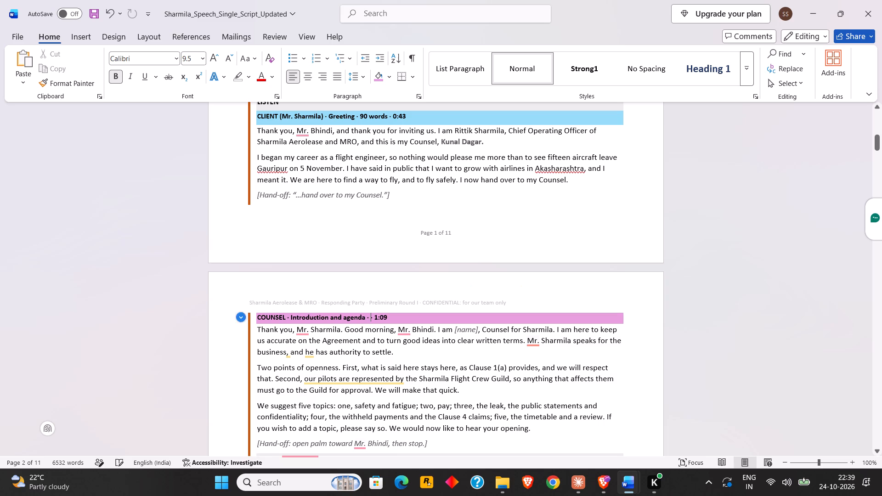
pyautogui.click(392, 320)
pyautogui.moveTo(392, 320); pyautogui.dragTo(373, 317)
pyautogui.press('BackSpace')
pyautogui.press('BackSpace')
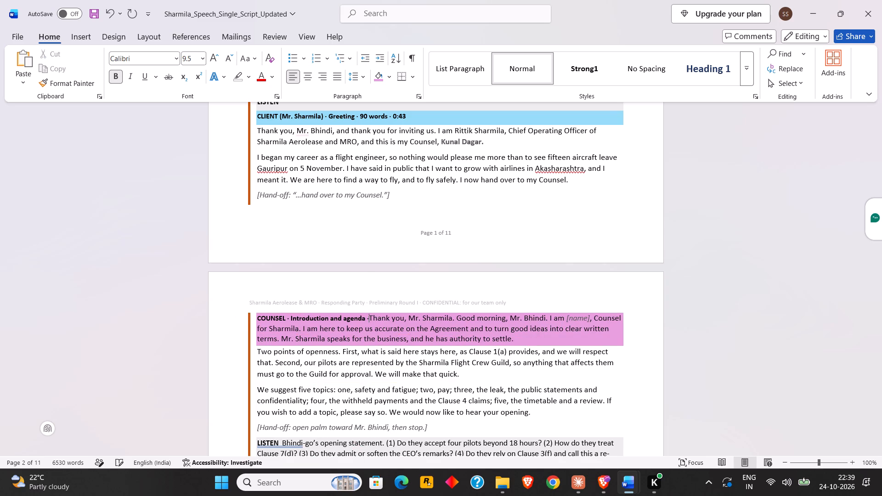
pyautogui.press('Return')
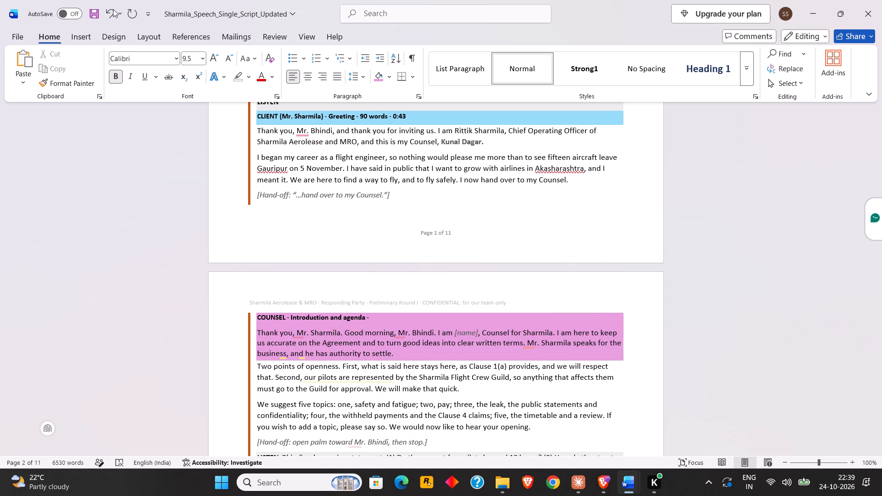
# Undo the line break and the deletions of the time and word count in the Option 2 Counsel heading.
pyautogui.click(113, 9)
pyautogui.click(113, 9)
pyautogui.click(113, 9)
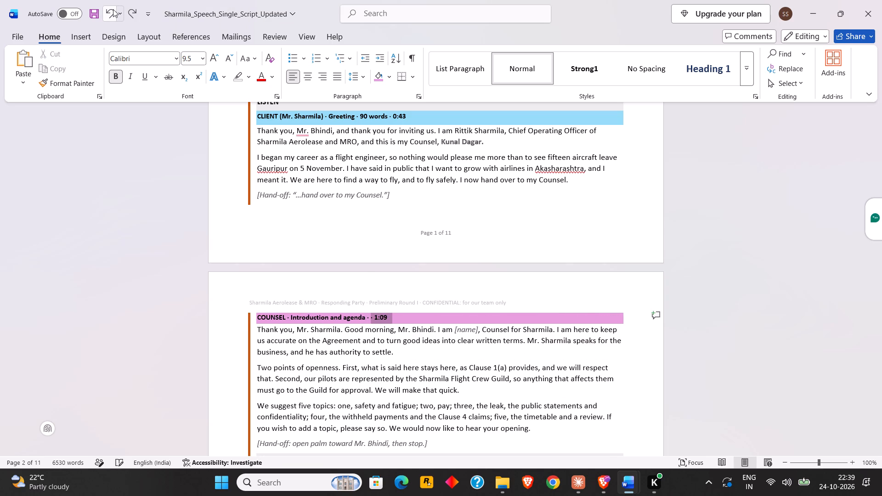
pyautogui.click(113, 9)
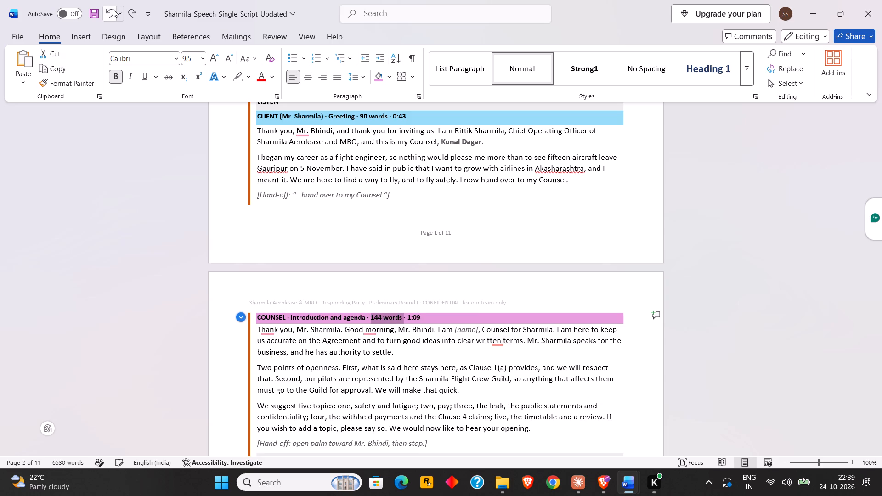
# Delete "144 words" from the Option 2 Counsel heading.
pyautogui.press('BackSpace')
pyautogui.scroll(1, 460, 182)
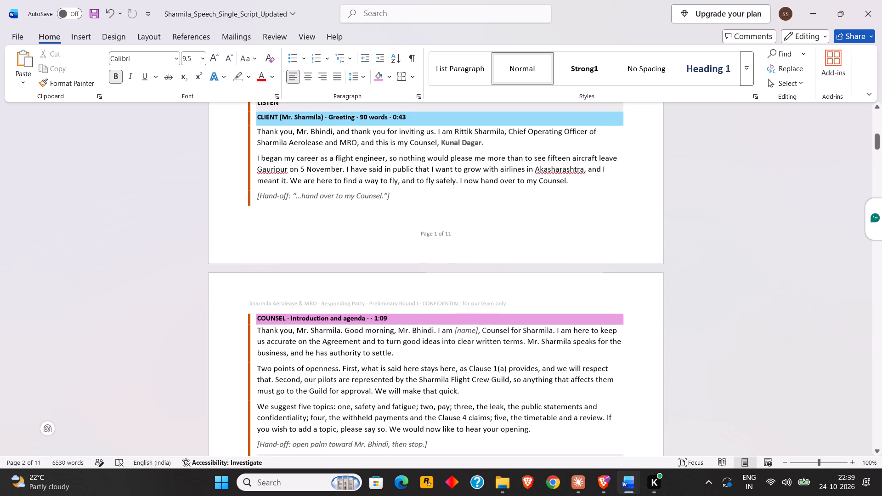
# Delete "90 words" from the Stage 1 Option 2 Client Greeting heading.
pyautogui.scroll(1, 460, 182)
pyautogui.moveTo(359, 151); pyautogui.dragTo(388, 154)
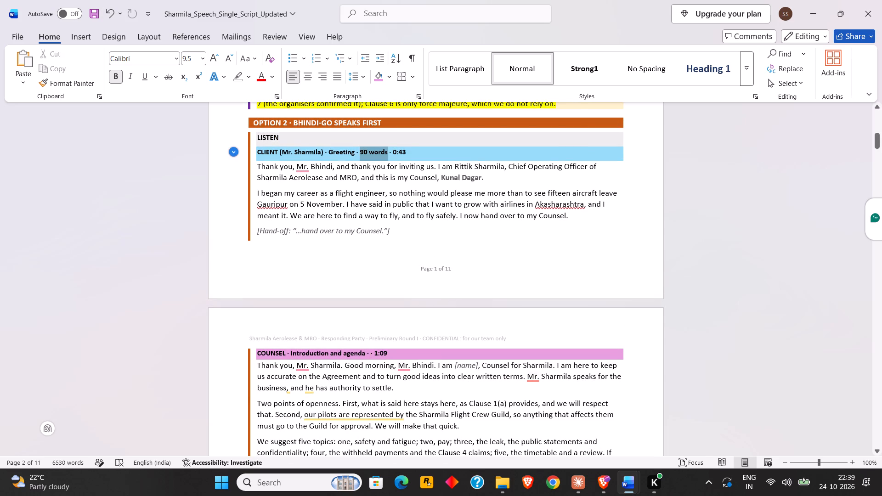
pyautogui.press('BackSpace')
# Delete the "148 words" and "87 words" counts from the Stage 1 Option 1 Counsel and Client headings.
pyautogui.scroll(1, 388, 154)
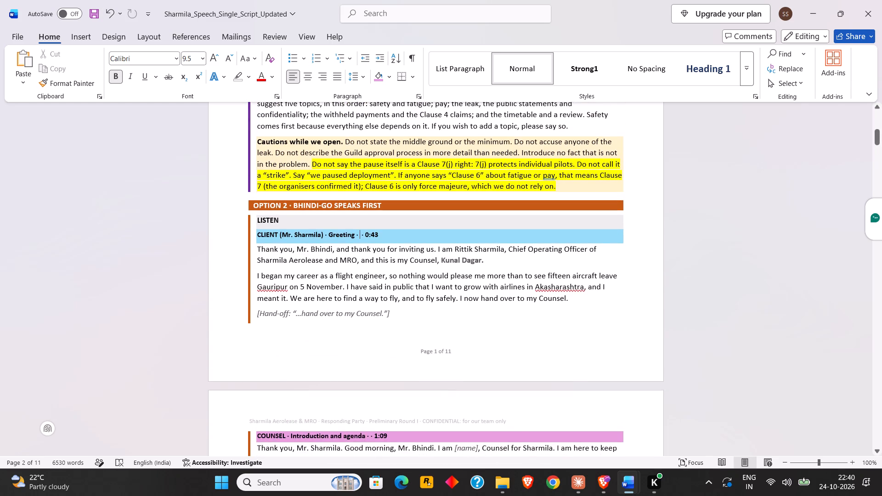
pyautogui.scroll(2, 388, 154)
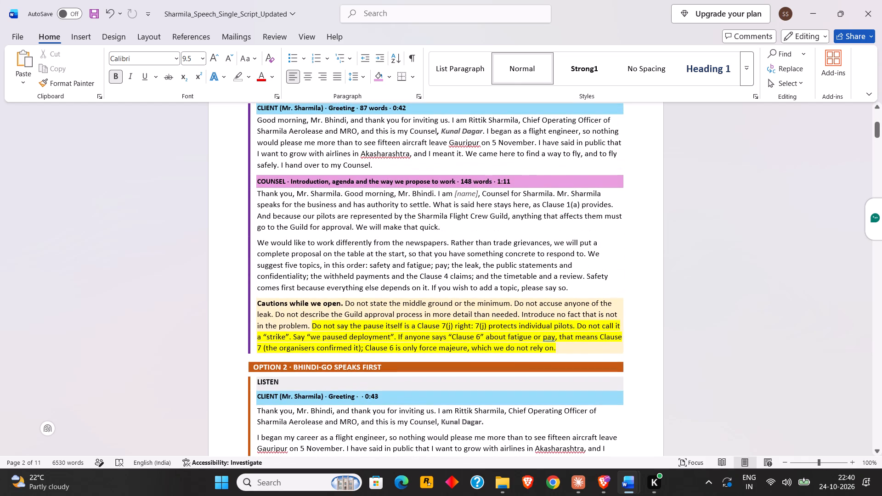
pyautogui.moveTo(458, 184); pyautogui.dragTo(487, 183)
pyautogui.press('BackSpace')
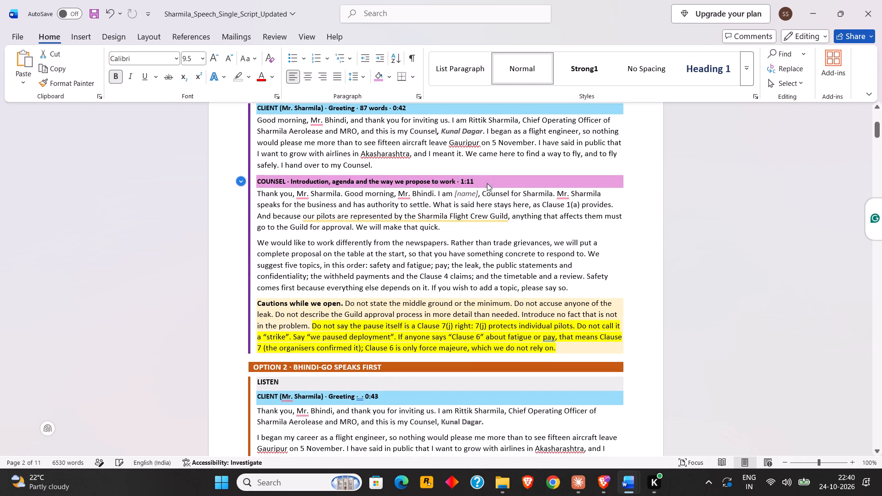
pyautogui.scroll(1, 487, 183)
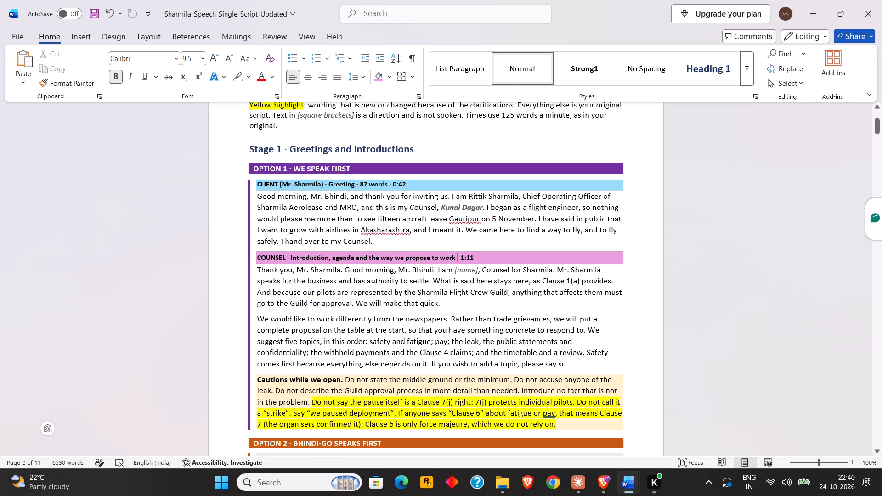
pyautogui.moveTo(358, 185); pyautogui.dragTo(390, 187)
pyautogui.press('BackSpace')
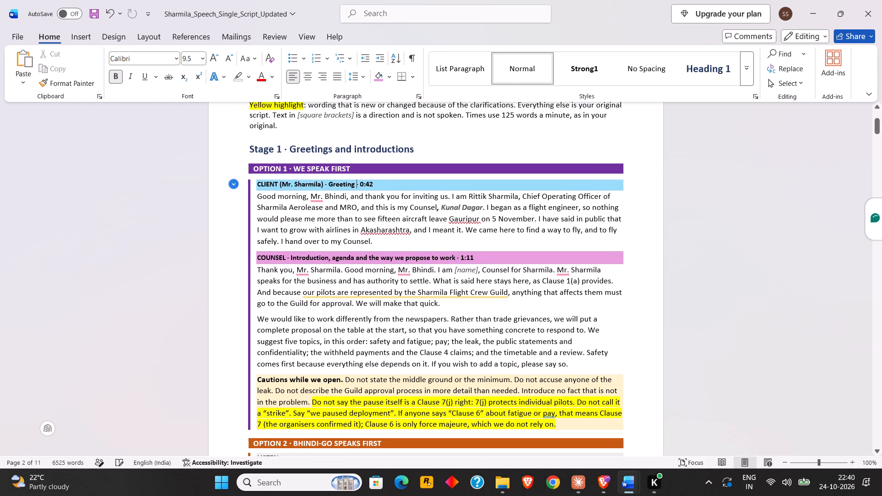
# Remove the extra separator dot after "Greeting" in the Option 2 Client heading.
pyautogui.scroll(-3, 390, 187)
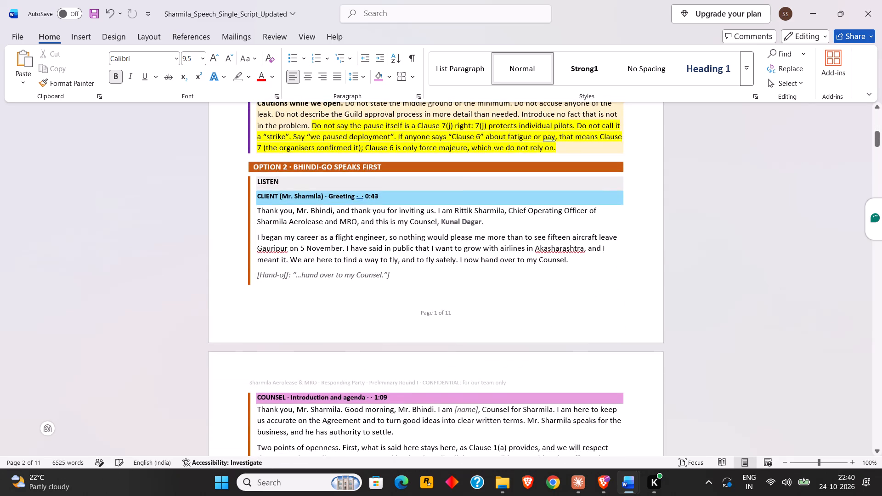
pyautogui.click(360, 172)
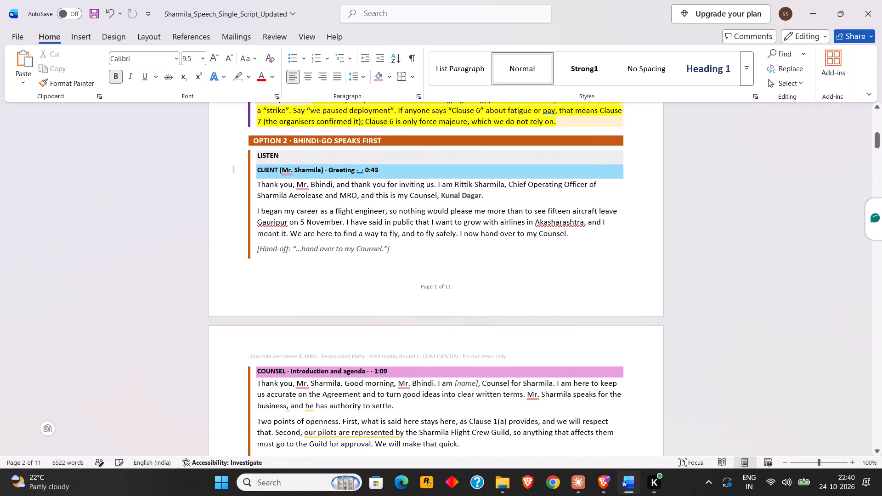
pyautogui.press('BackSpace')
pyautogui.press('BackSpace')
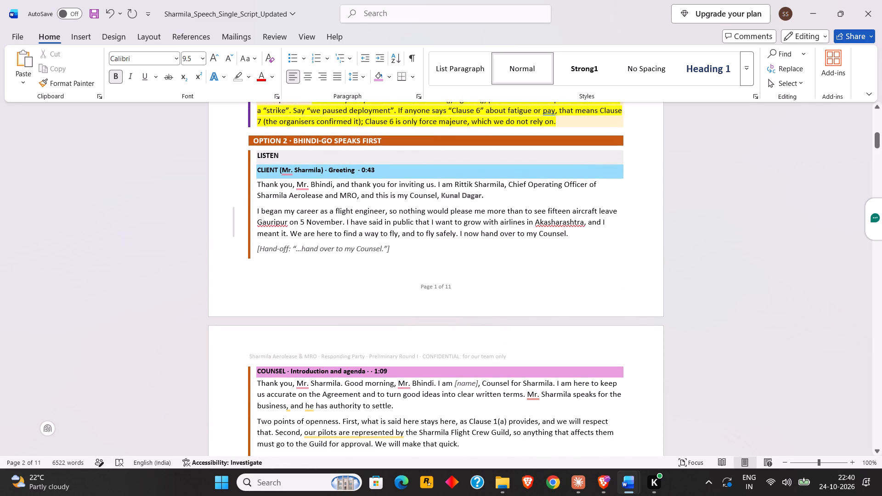
# Replace the word "name" inside the brackets of the Option 2 Counsel introduction with Counsel's full name.
pyautogui.scroll(-3, 412, 213)
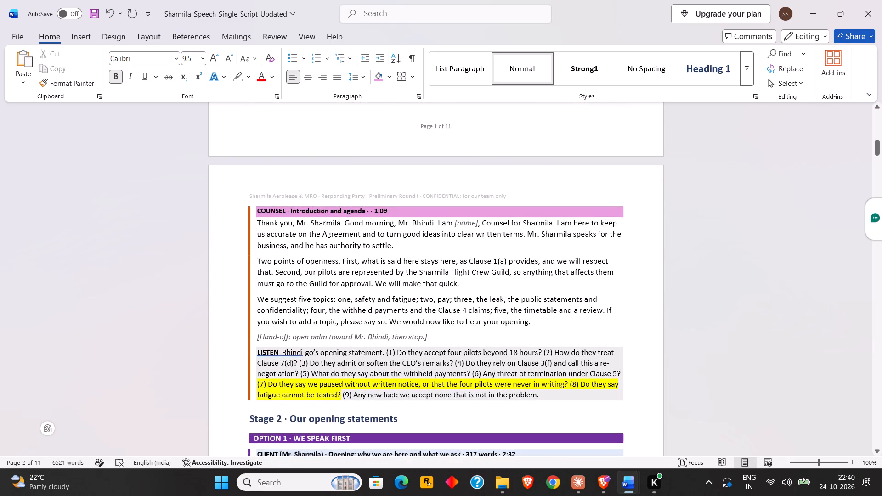
pyautogui.scroll(-2, 412, 213)
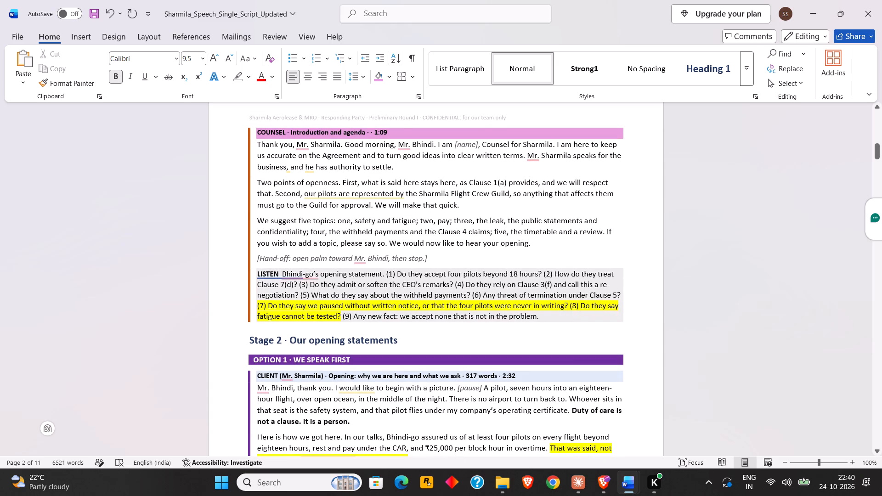
pyautogui.scroll(-1, 412, 211)
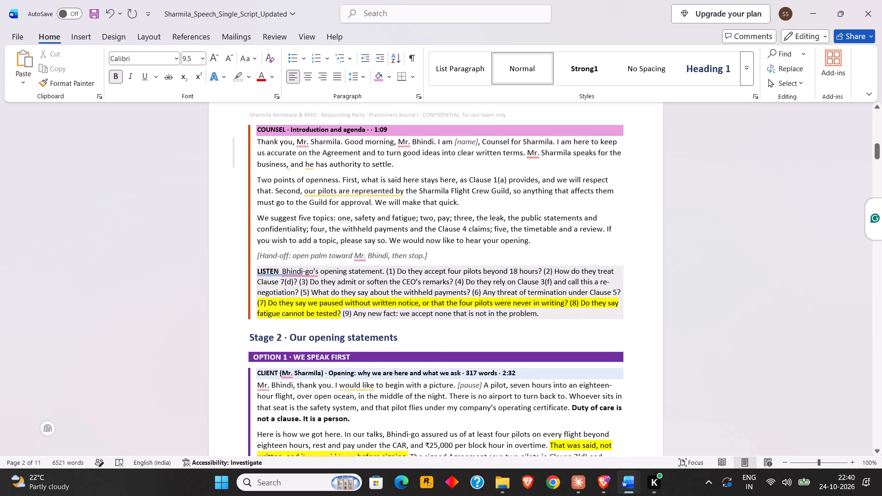
pyautogui.scroll(1, 458, 163)
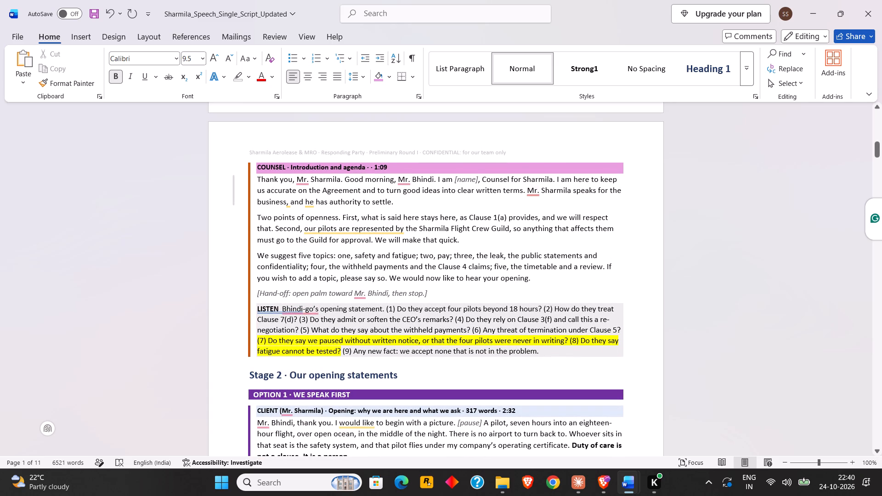
pyautogui.click(477, 182)
pyautogui.press('BackSpace')
pyautogui.press('BackSpace')
pyautogui.press('BackSpace')
pyautogui.press('BackSpace')
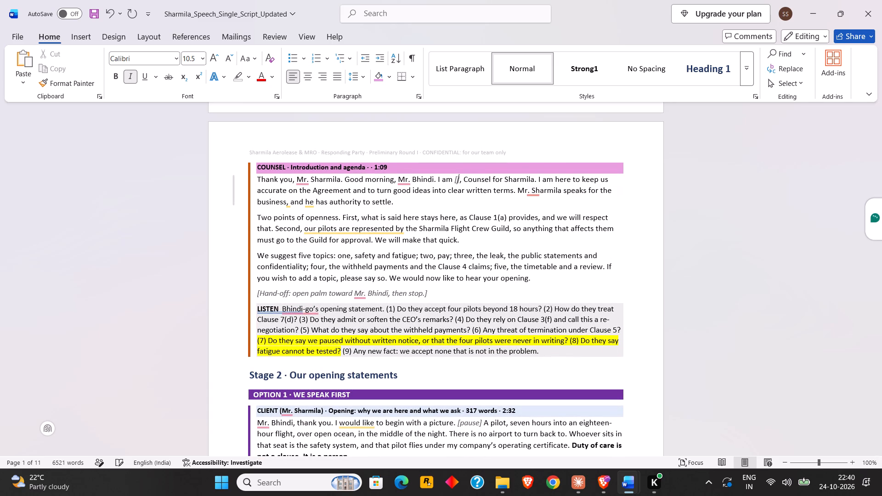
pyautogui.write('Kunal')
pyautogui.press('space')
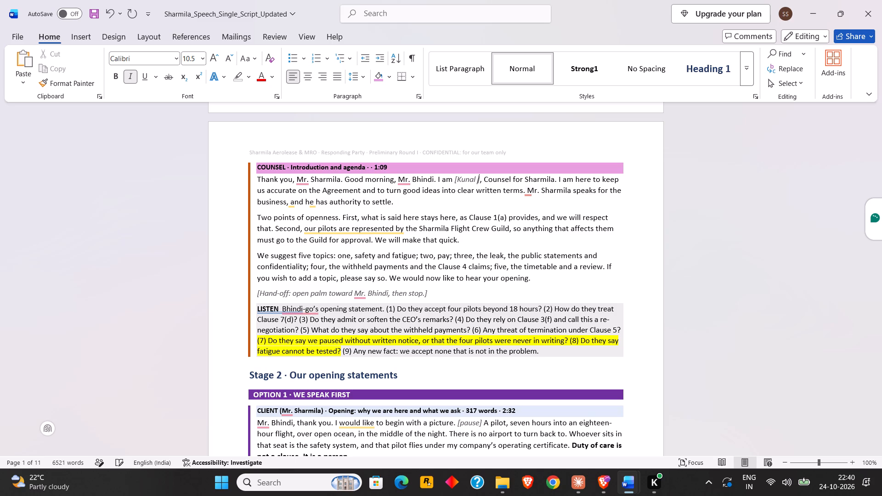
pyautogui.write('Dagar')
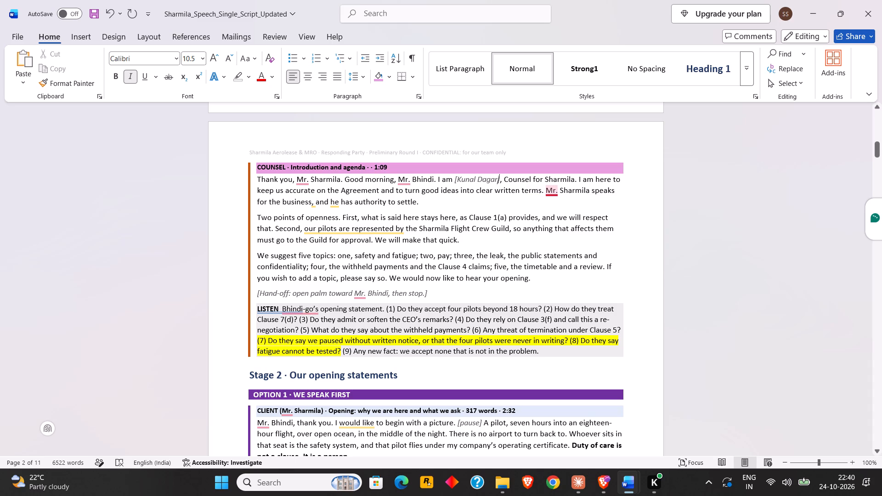
# Look over the rest of the Option 2 Counsel introduction and the Stage 2 Option 1 Client opening.
pyautogui.scroll(-1, 489, 236)
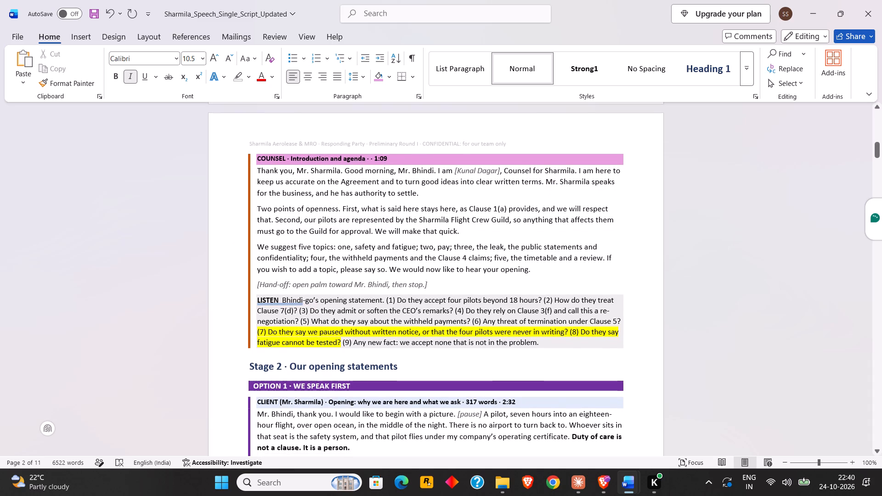
pyautogui.scroll(-2, 489, 236)
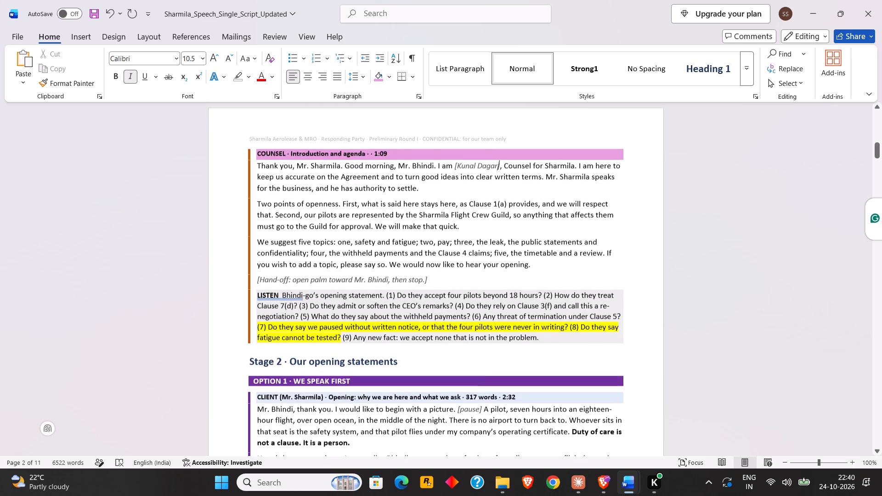
pyautogui.scroll(-2, 489, 236)
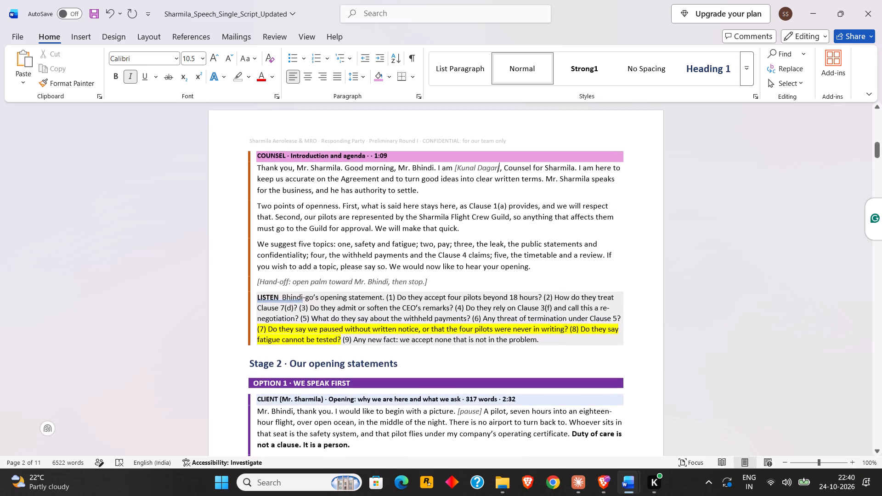
pyautogui.scroll(-2, 489, 236)
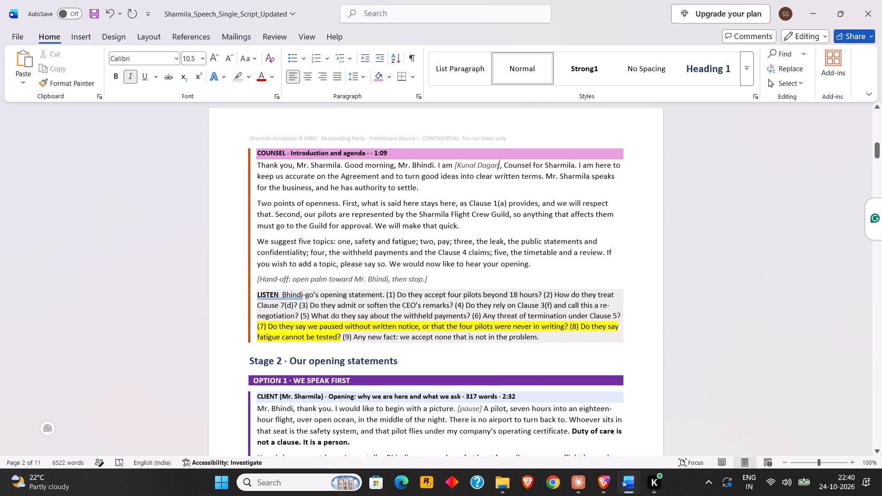
pyautogui.scroll(-2, 489, 236)
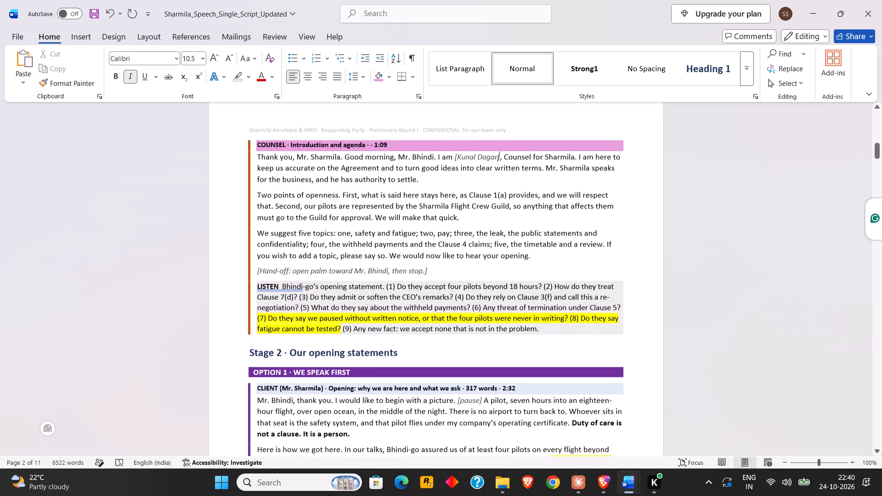
pyautogui.scroll(-1, 489, 236)
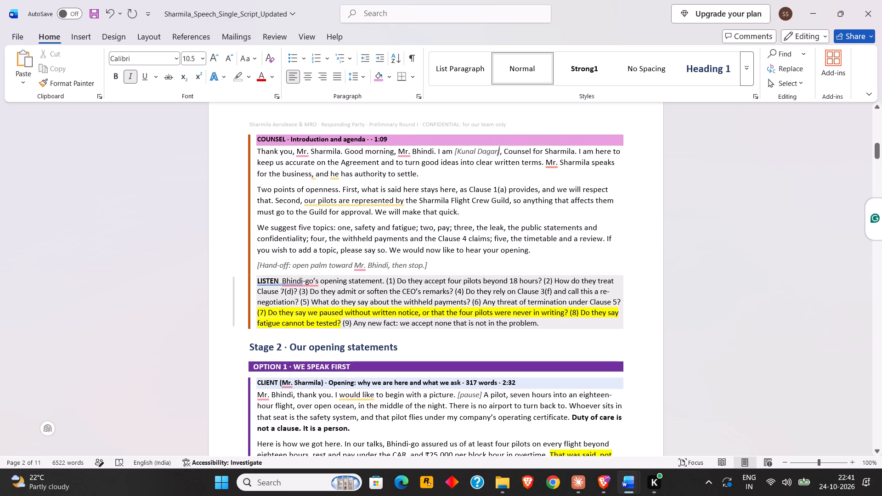
# Shade the Stage 2 Option 1 Client opening heading with a light blue paragraph background.
pyautogui.scroll(-3, 536, 291)
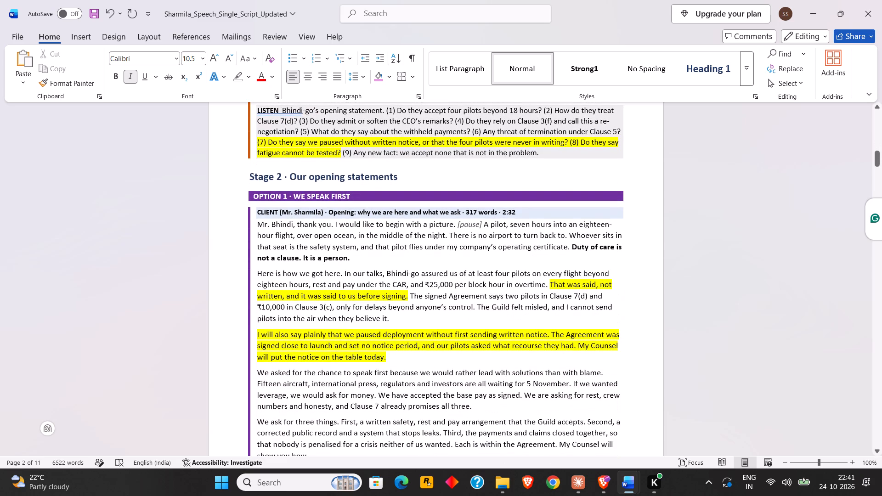
pyautogui.scroll(-1, 536, 291)
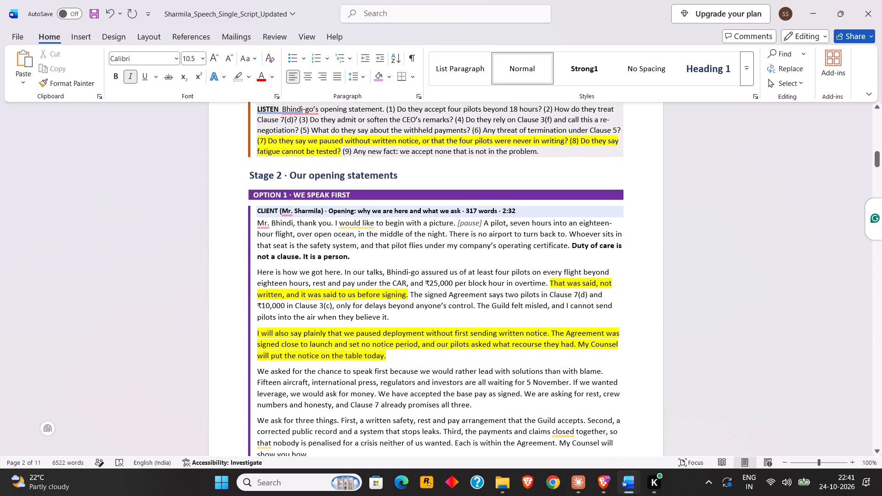
pyautogui.moveTo(524, 212); pyautogui.dragTo(270, 212)
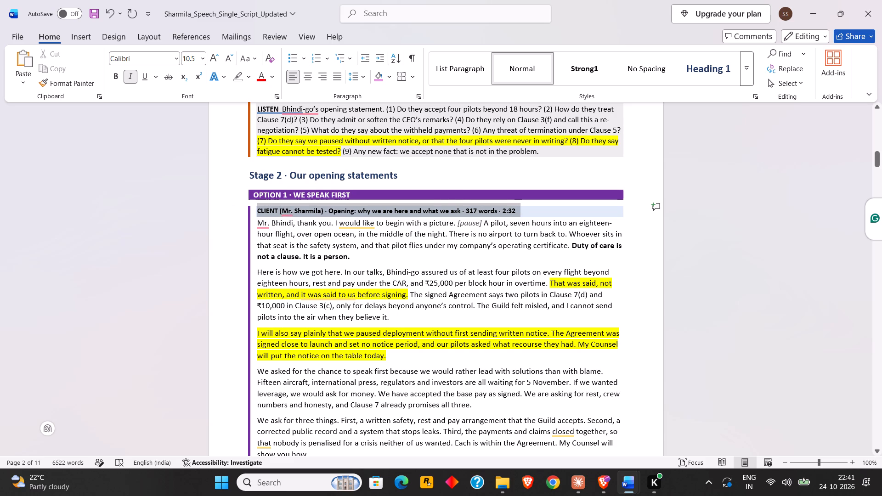
pyautogui.click(387, 74)
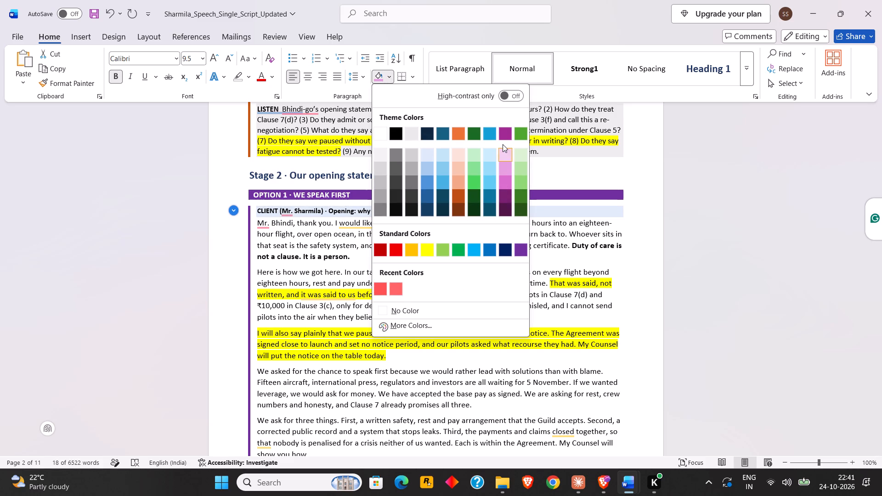
pyautogui.click(493, 174)
pyautogui.click(433, 263)
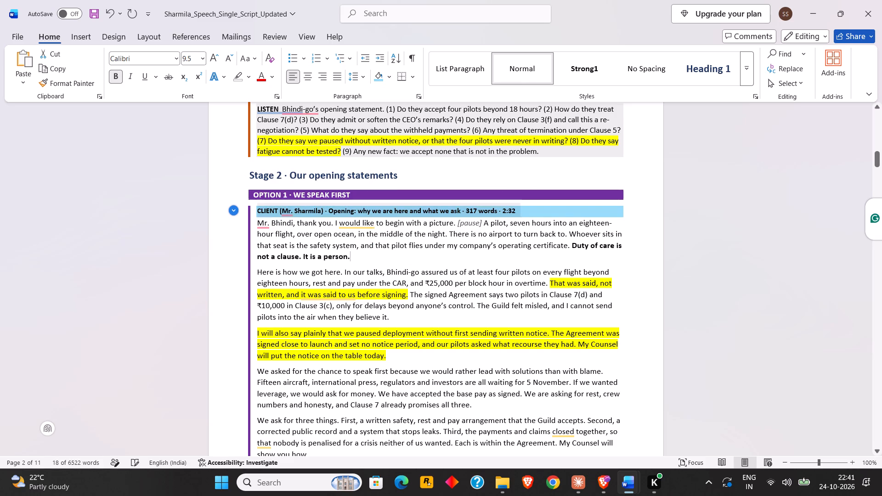
# Select the highlighted sentence "That was said, not written, and it was said to us before signing." and bring up its formatting options.
pyautogui.scroll(-3, 433, 263)
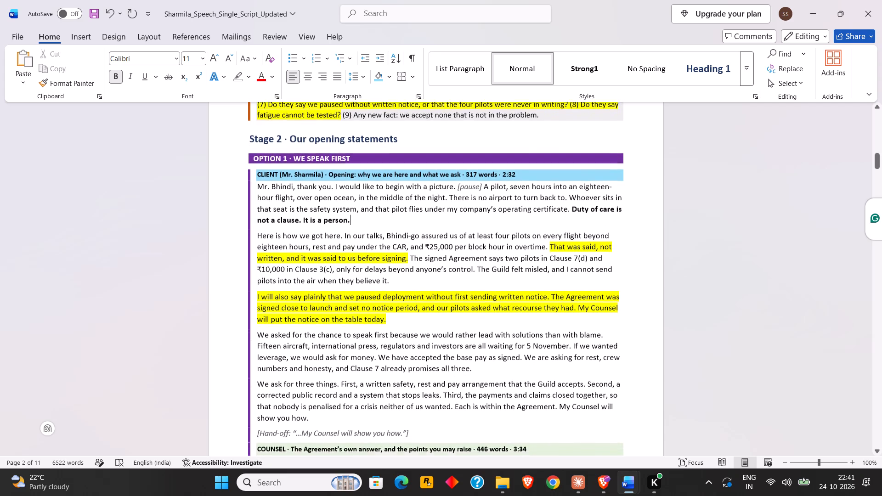
pyautogui.scroll(-1, 433, 263)
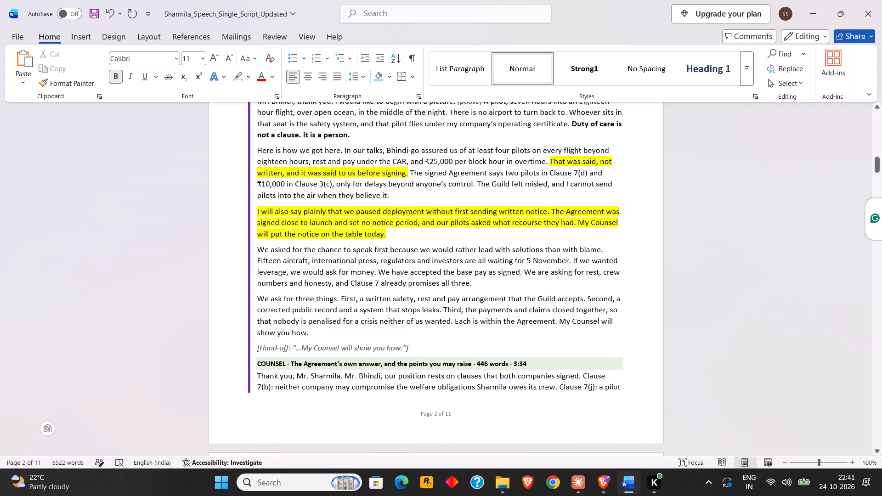
pyautogui.moveTo(548, 197); pyautogui.dragTo(408, 213)
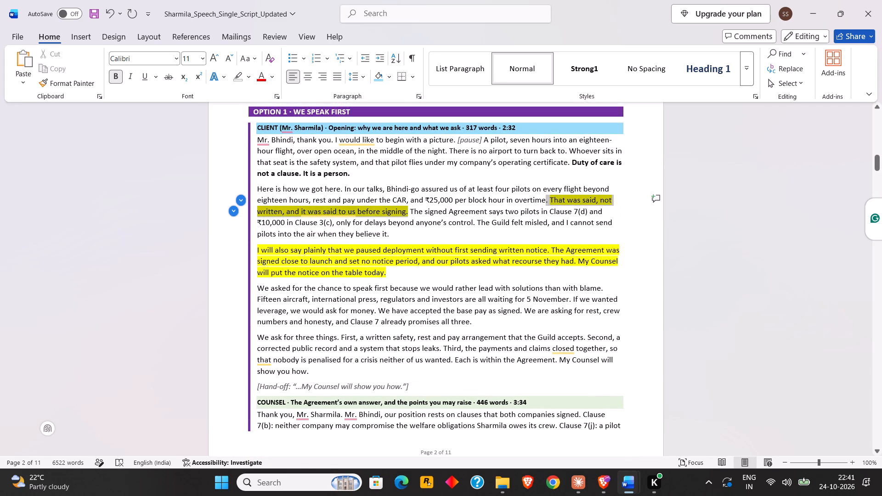
pyautogui.moveTo(408, 213); pyautogui.dragTo(408, 214)
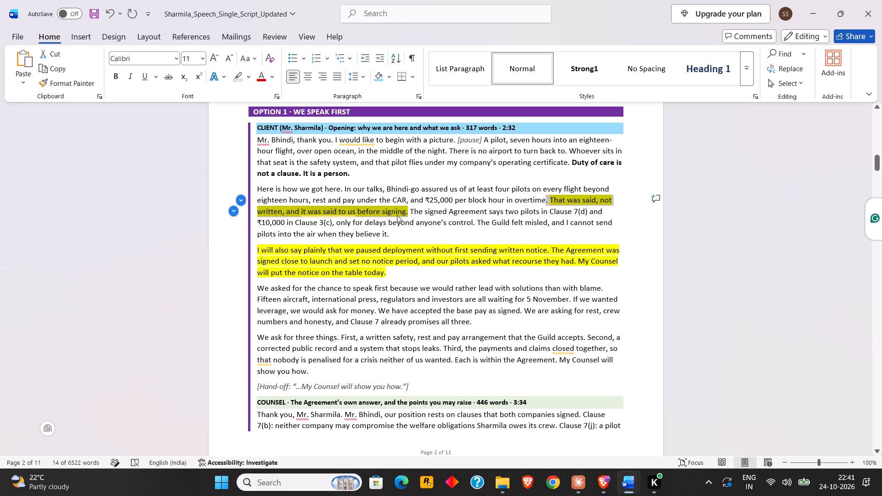
pyautogui.rightClick(397, 215)
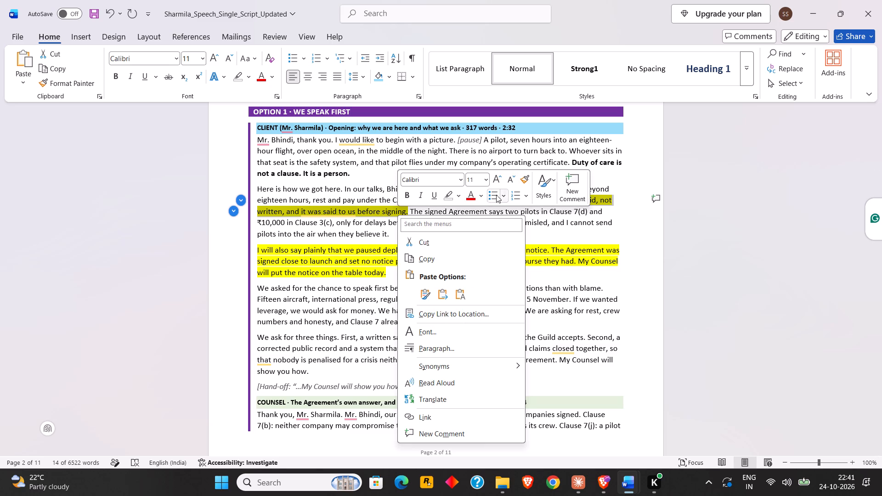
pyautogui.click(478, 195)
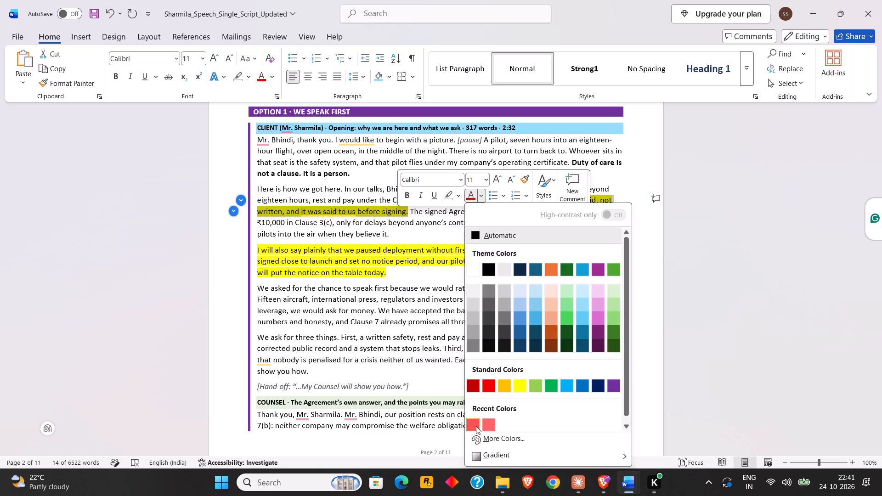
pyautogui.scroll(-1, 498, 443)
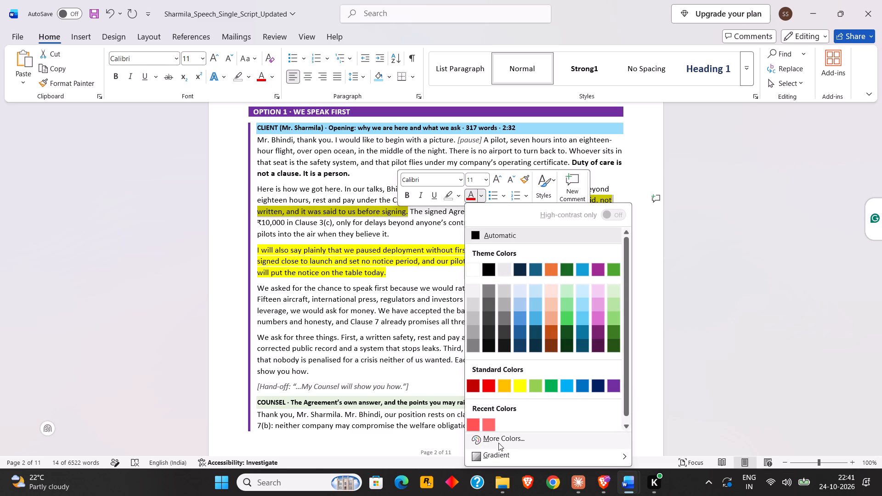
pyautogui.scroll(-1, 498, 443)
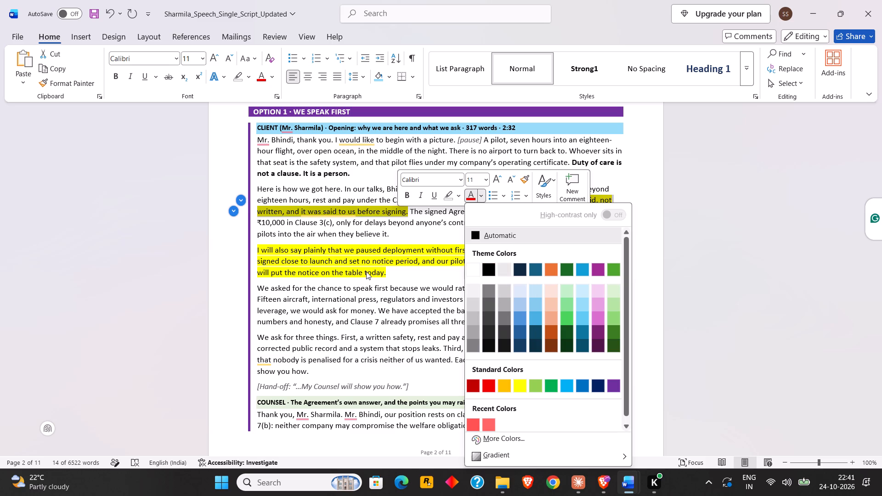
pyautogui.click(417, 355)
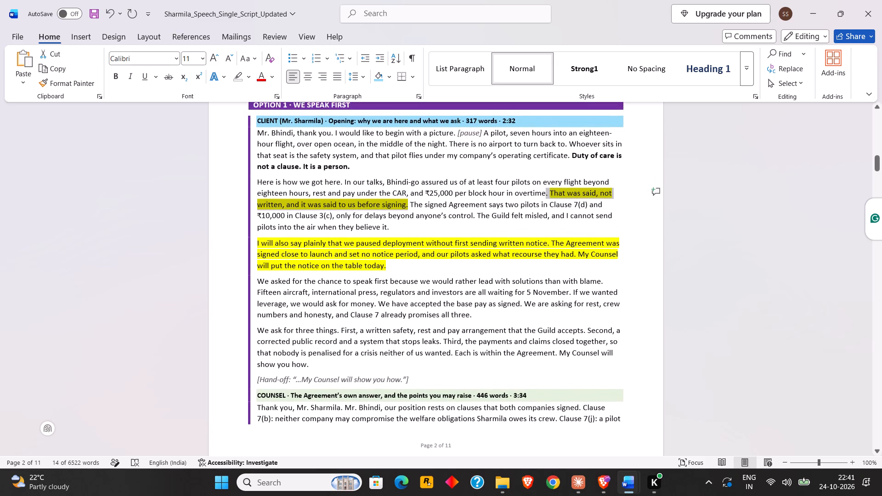
# Shade the Stage 2 Option 1 "COUNSEL · The Agreement's own answer" heading line light pink-purple, matching the Stage 1 Counsel headings.
pyautogui.scroll(-1, 381, 248)
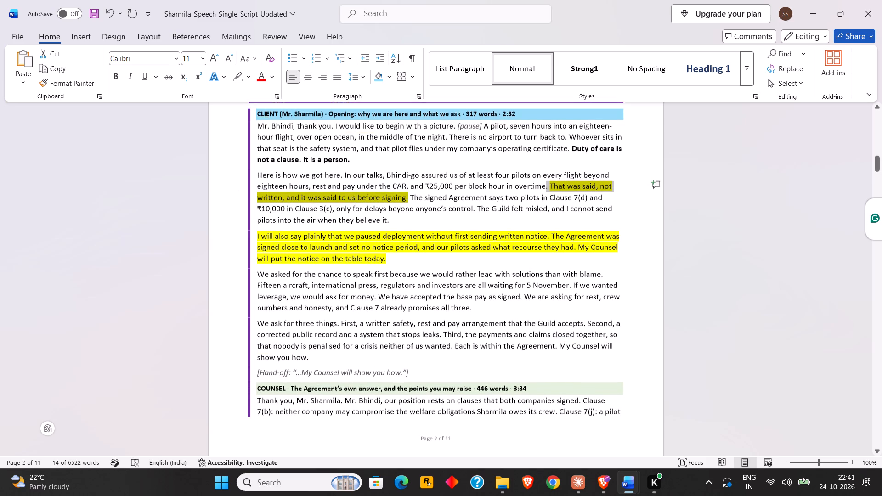
pyautogui.scroll(-2, 381, 248)
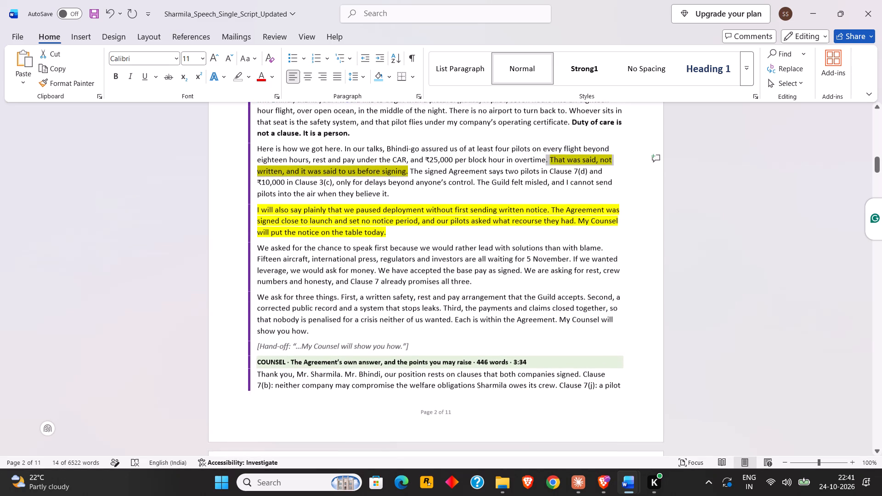
pyautogui.scroll(-2, 381, 248)
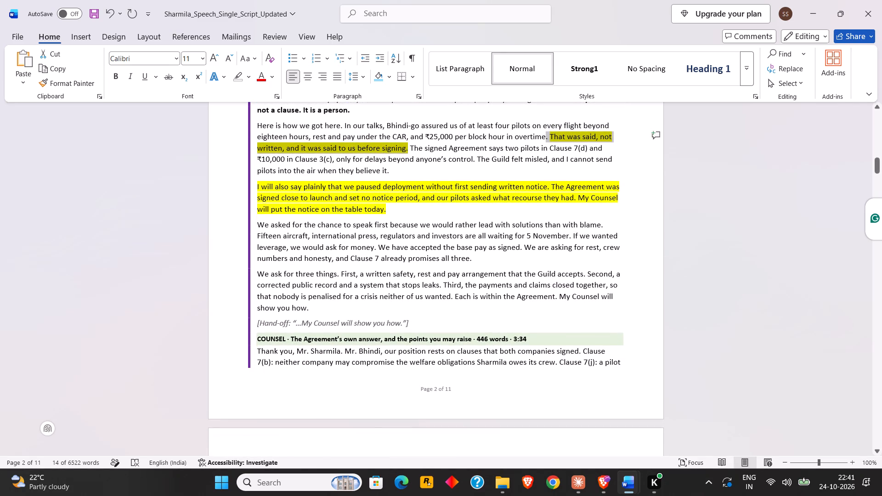
pyautogui.scroll(-3, 381, 248)
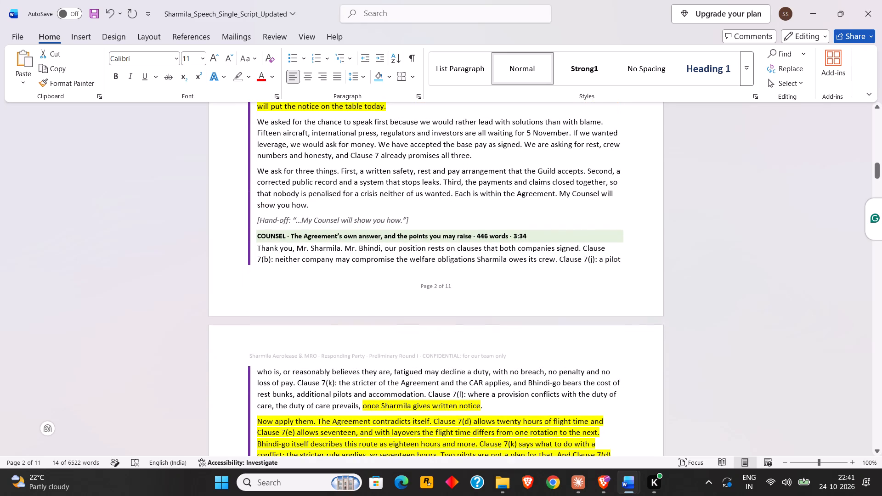
pyautogui.scroll(-3, 381, 248)
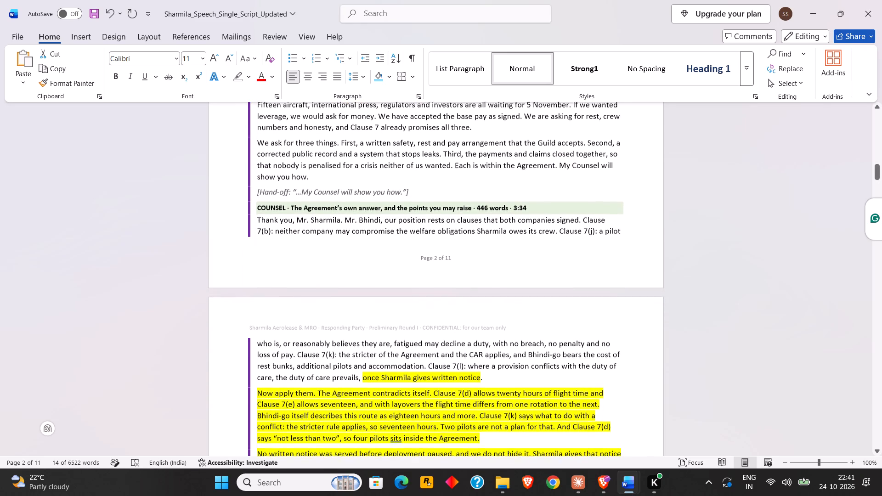
pyautogui.scroll(-1, 381, 248)
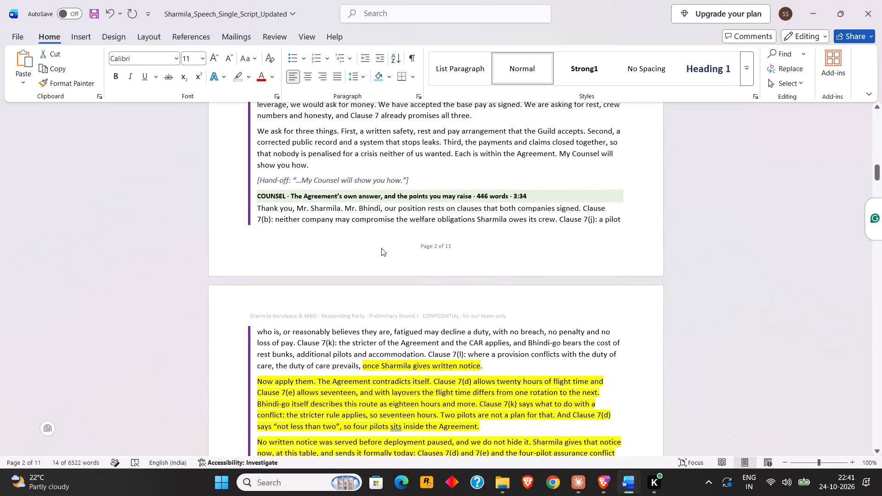
pyautogui.scroll(-1, 381, 248)
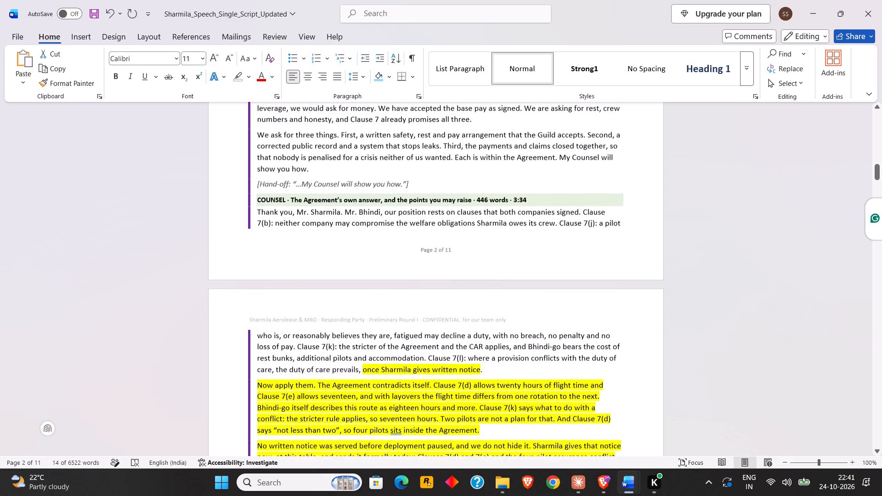
pyautogui.moveTo(531, 205); pyautogui.dragTo(264, 206)
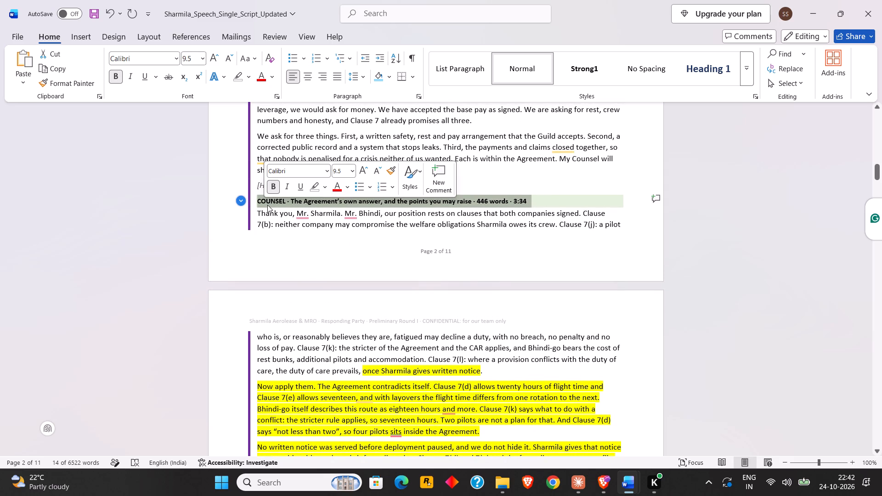
pyautogui.click(389, 75)
pyautogui.click(508, 175)
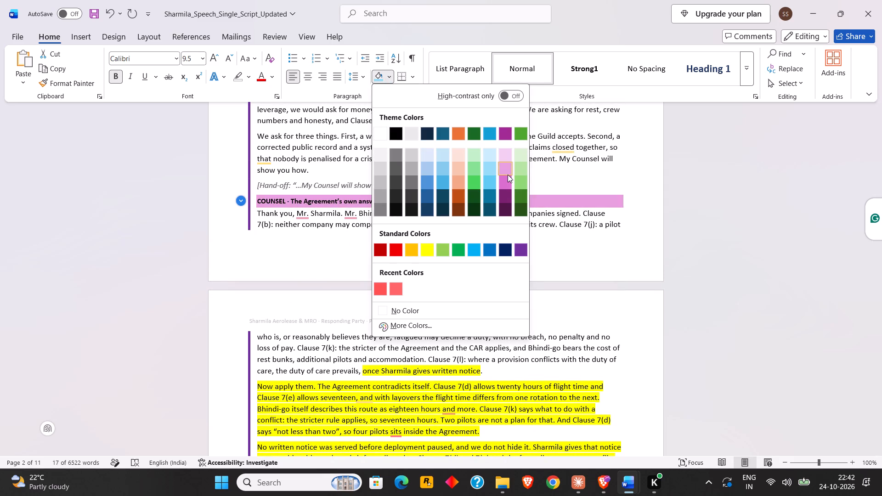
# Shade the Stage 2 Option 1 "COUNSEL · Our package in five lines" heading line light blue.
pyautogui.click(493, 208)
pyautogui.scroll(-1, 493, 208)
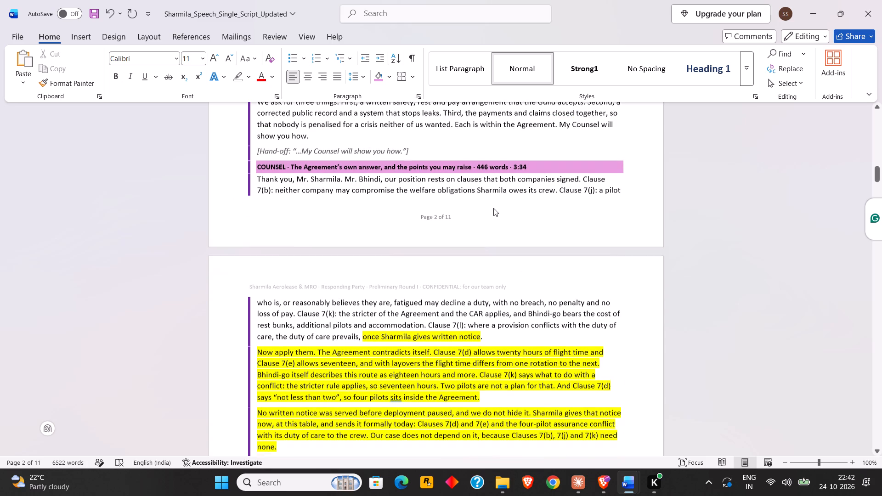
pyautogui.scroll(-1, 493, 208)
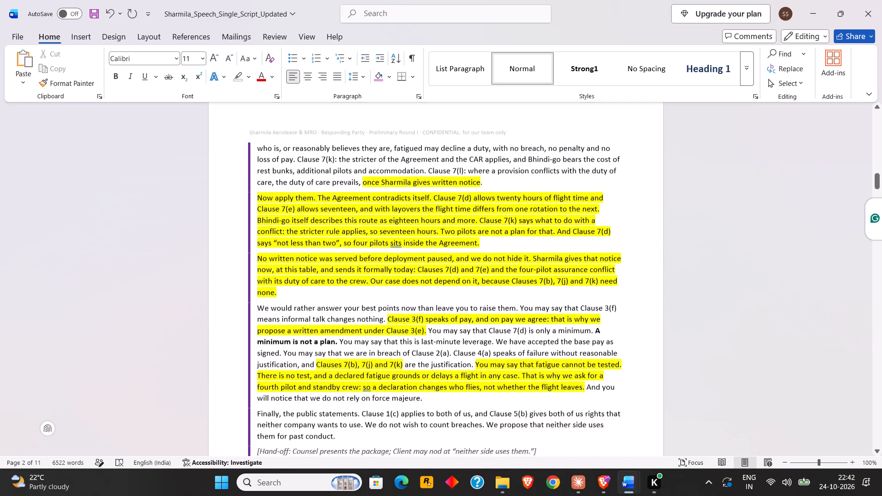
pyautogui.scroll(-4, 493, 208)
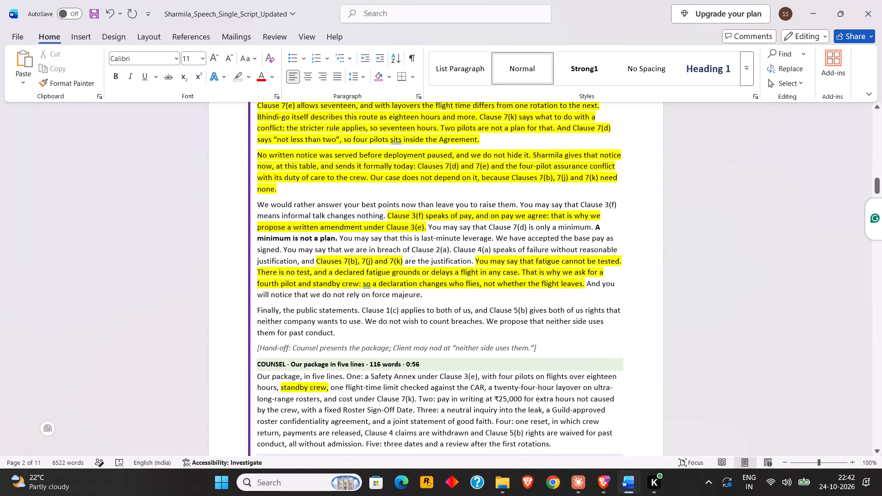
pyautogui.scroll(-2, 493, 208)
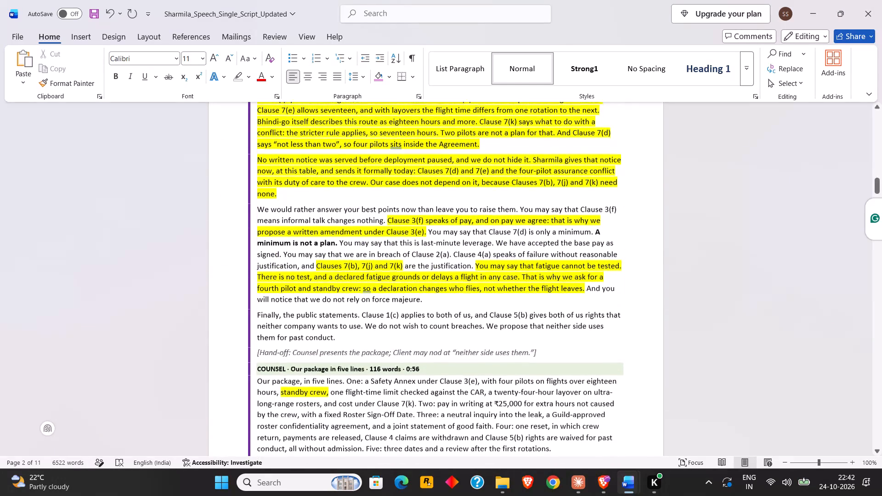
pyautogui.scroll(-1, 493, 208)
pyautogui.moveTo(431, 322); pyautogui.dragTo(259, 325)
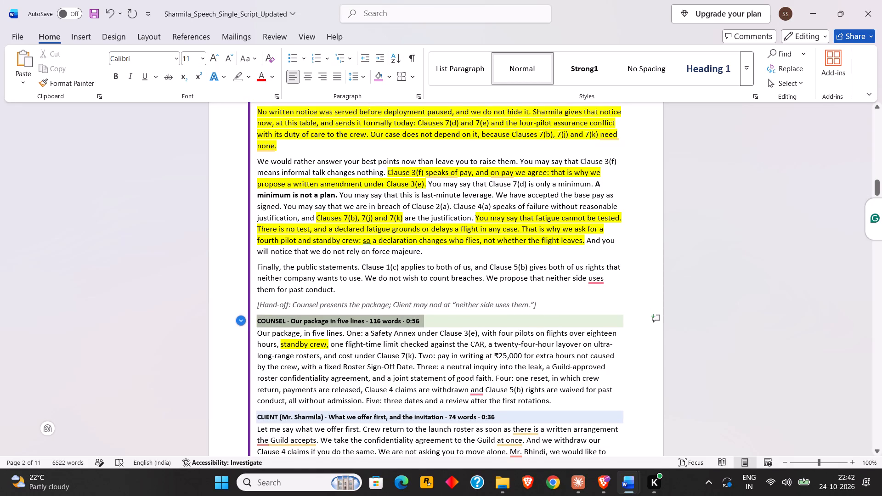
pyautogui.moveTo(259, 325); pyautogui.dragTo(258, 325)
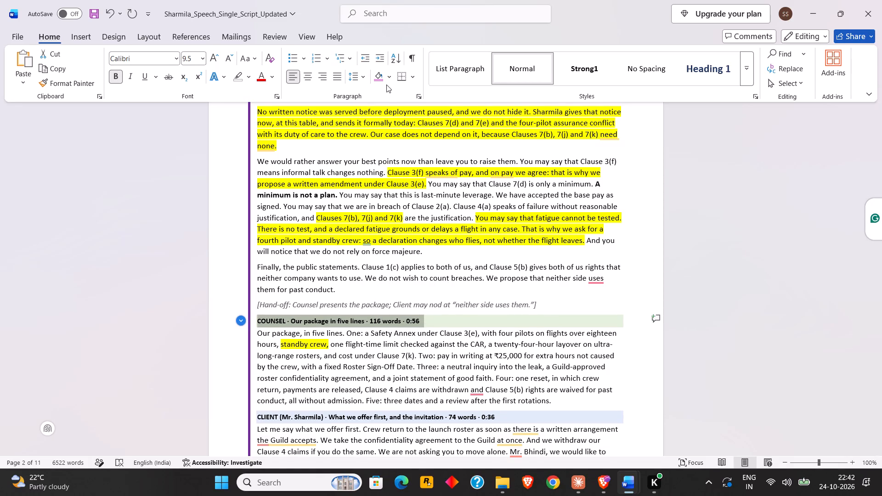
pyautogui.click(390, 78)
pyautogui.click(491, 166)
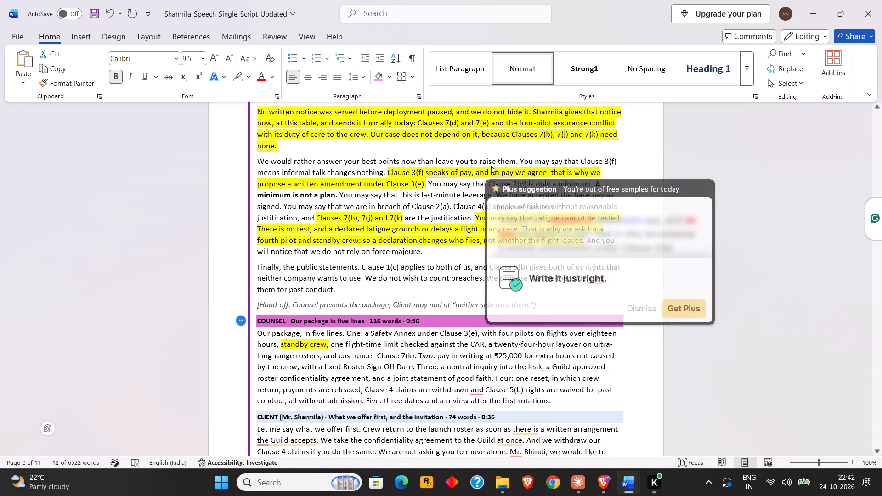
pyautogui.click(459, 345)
# Reshade the "COUNSEL · Our package in five lines" heading line light pink-purple, matching the other Counsel headings.
pyautogui.scroll(-2, 459, 345)
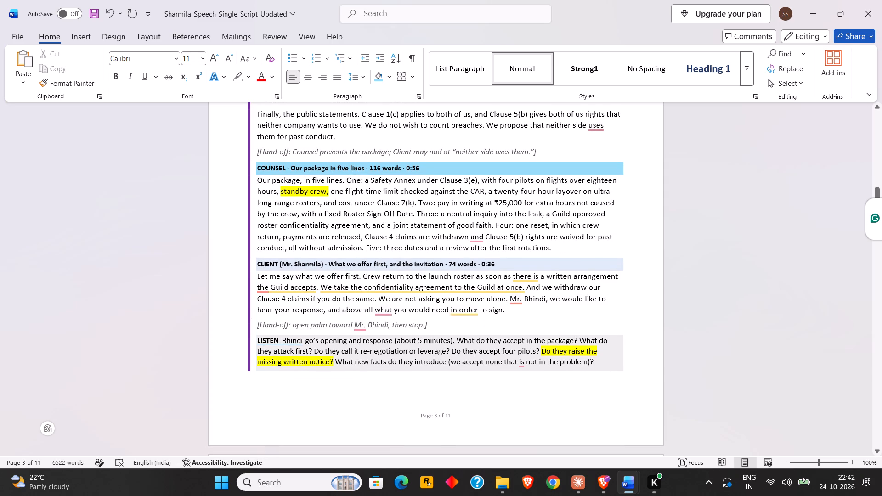
pyautogui.click(504, 265)
pyautogui.scroll(3, 500, 265)
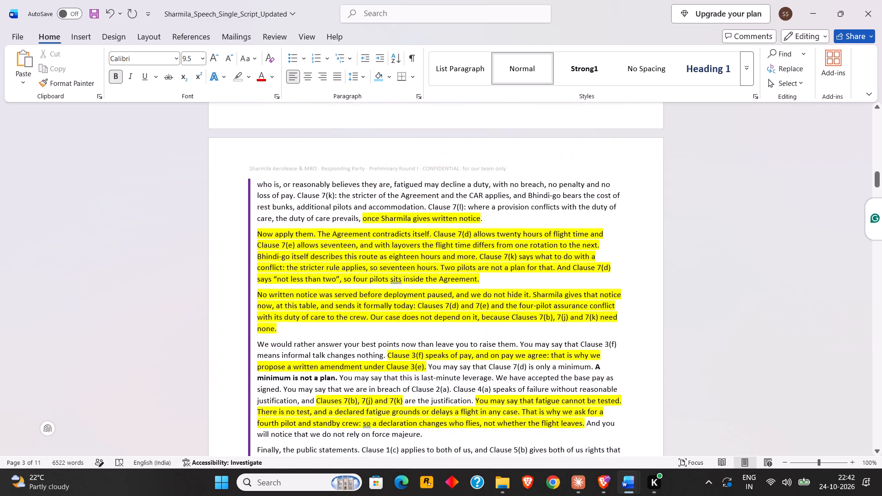
pyautogui.scroll(2, 500, 265)
pyautogui.scroll(-2, 500, 265)
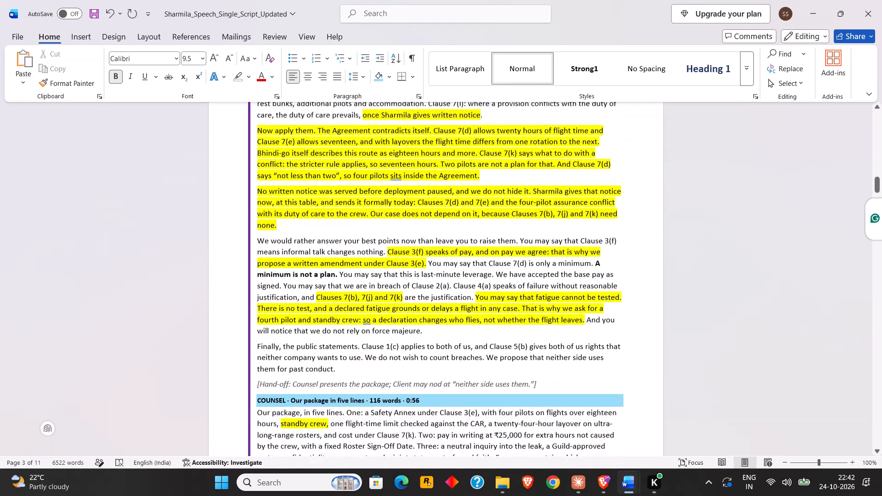
pyautogui.scroll(-1, 500, 265)
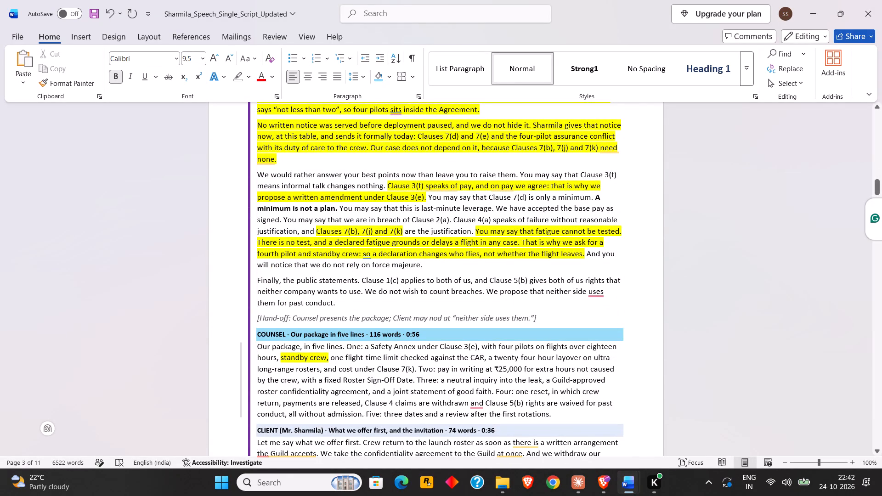
pyautogui.click(426, 343)
pyautogui.moveTo(426, 343); pyautogui.dragTo(413, 339)
pyautogui.click(413, 339)
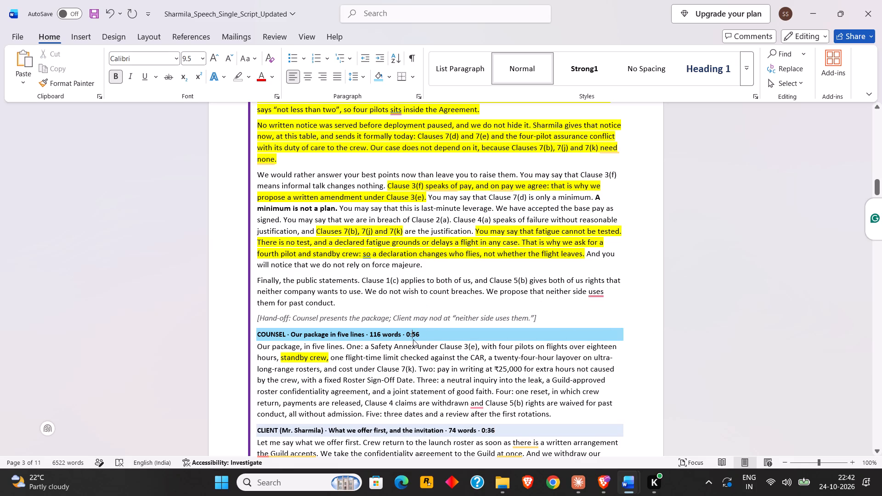
pyautogui.moveTo(426, 338); pyautogui.dragTo(269, 333)
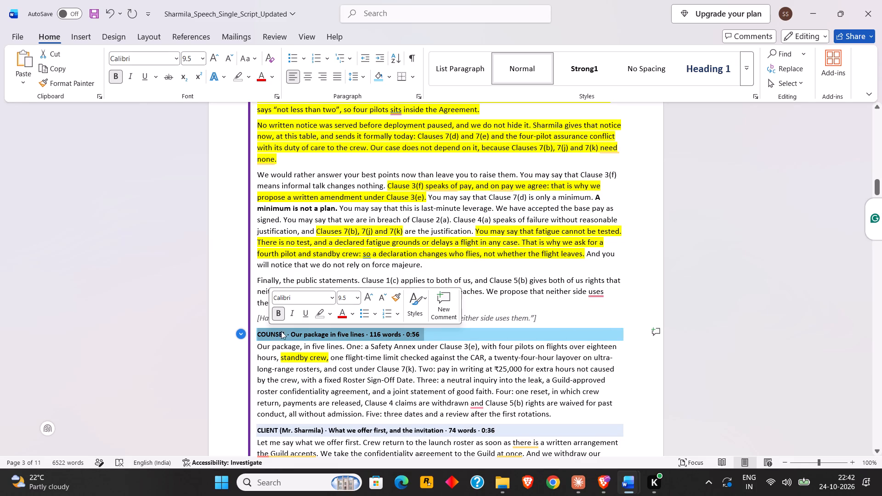
pyautogui.click(390, 75)
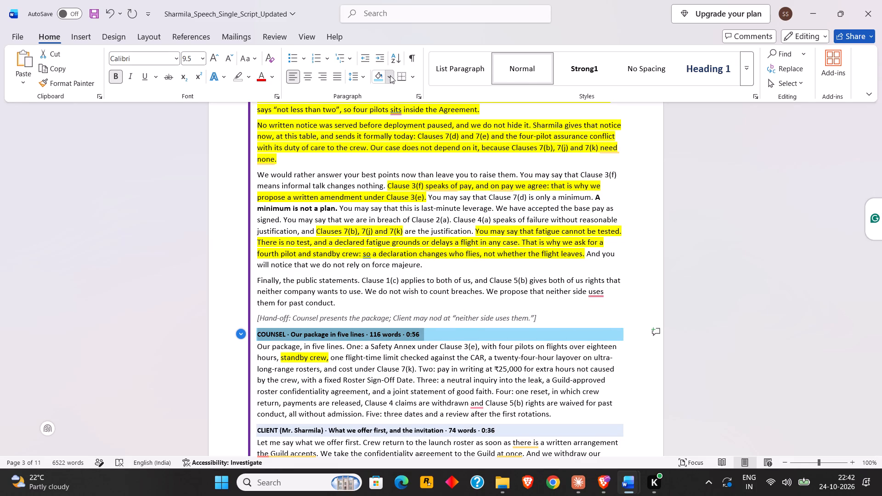
pyautogui.click(505, 163)
pyautogui.click(399, 315)
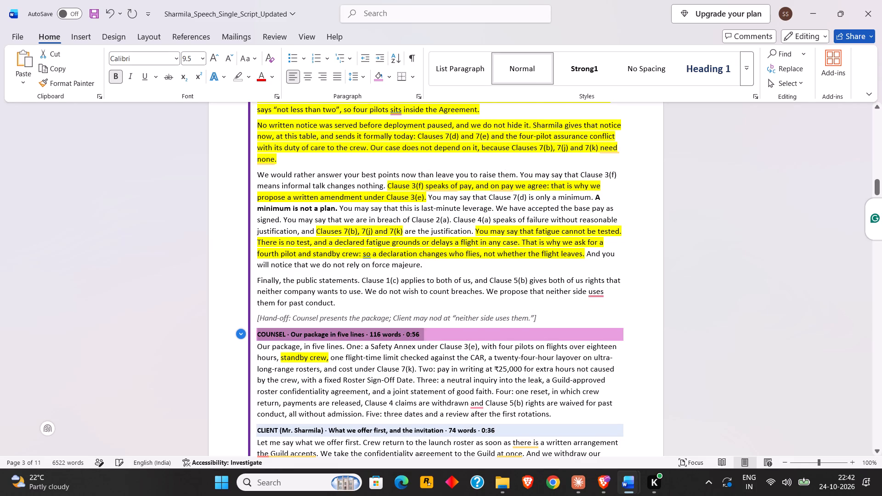
# Shade the Stage 2 Option 1 "CLIENT (Mr. Sharmila) · What we offer first, and the invitation" heading line light blue.
pyautogui.scroll(-1, 399, 315)
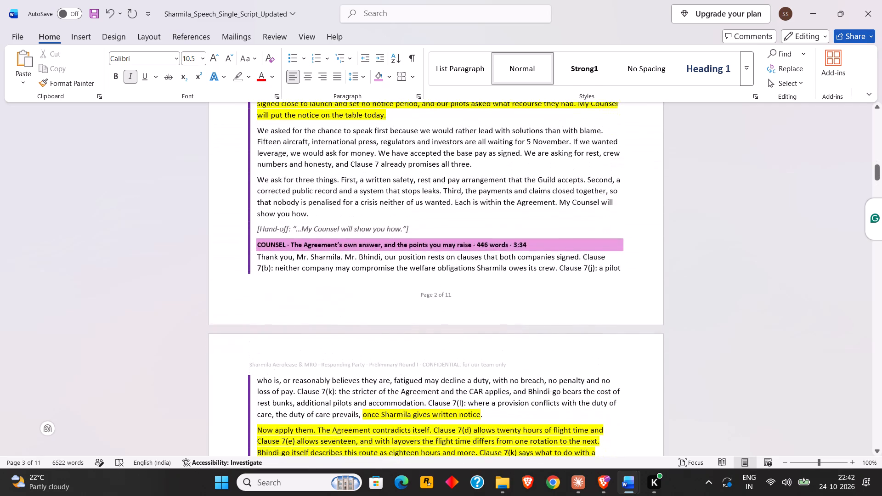
pyautogui.scroll(-1, 399, 315)
pyautogui.scroll(1, 399, 315)
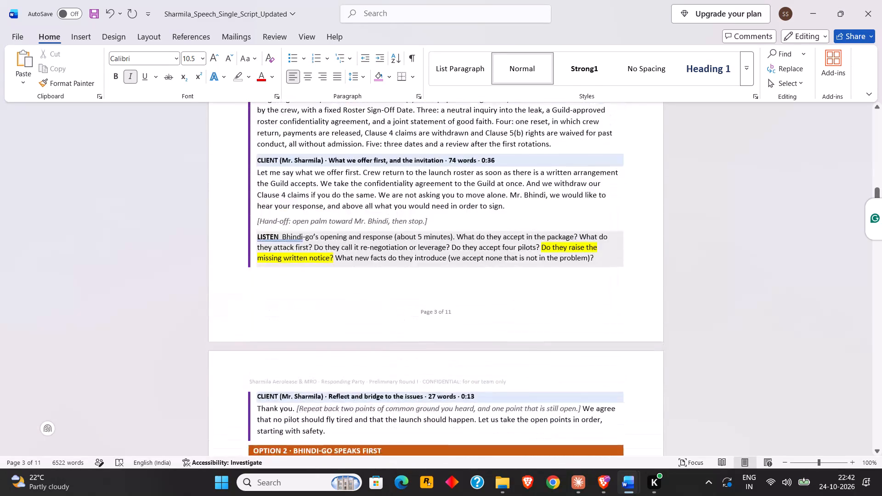
pyautogui.scroll(1, 399, 315)
pyautogui.moveTo(503, 314); pyautogui.dragTo(311, 308)
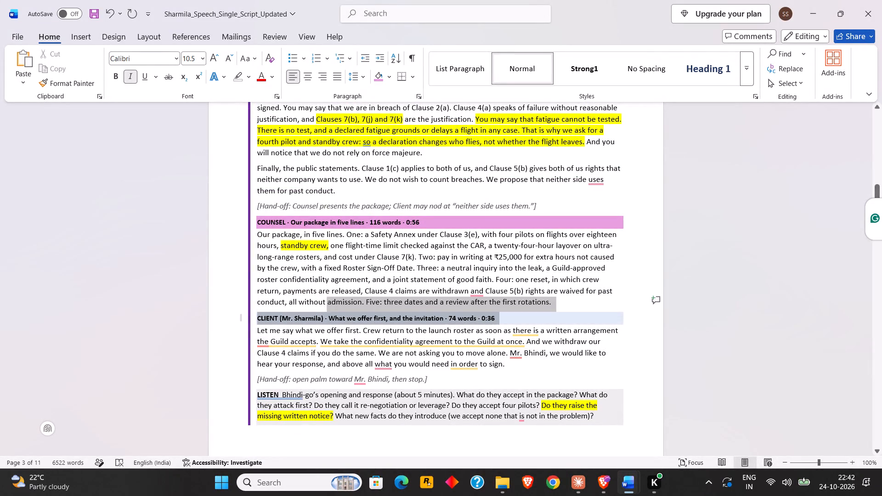
pyautogui.moveTo(311, 308); pyautogui.dragTo(257, 323)
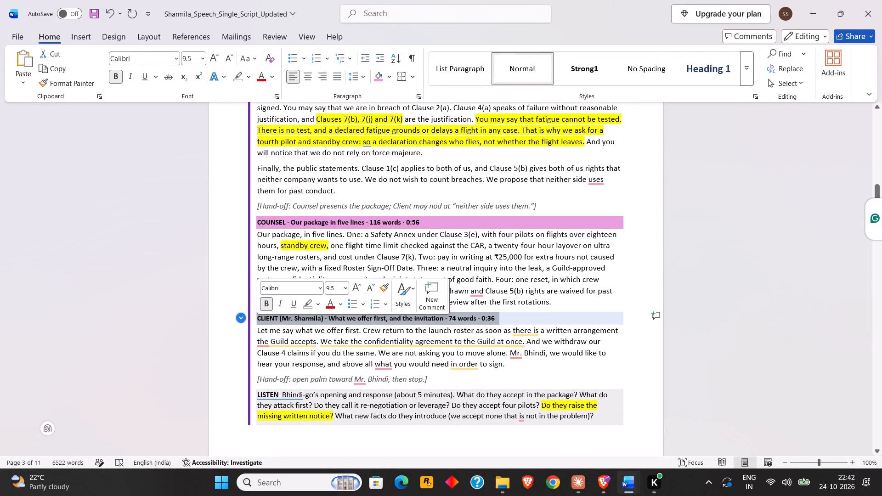
pyautogui.click(393, 78)
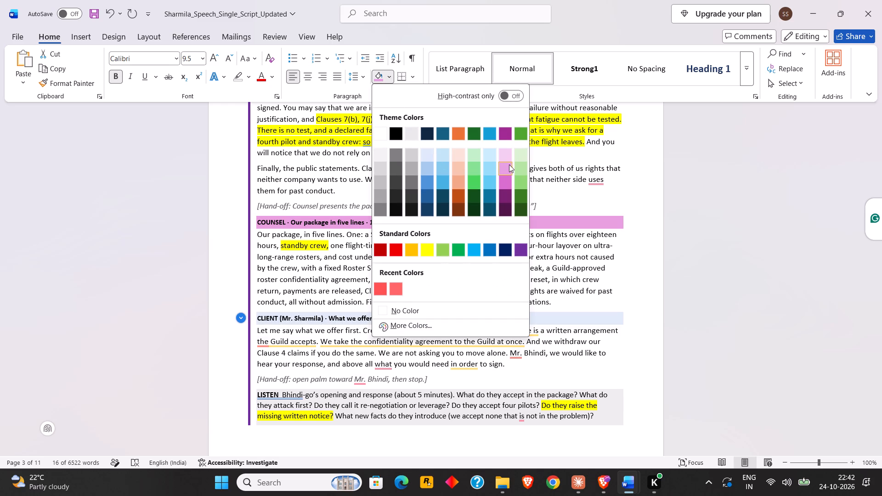
pyautogui.click(492, 167)
pyautogui.click(423, 337)
# Shade the "CLIENT (Mr. Sharmila) · Reflect and bridge to the issues" heading line light blue, like the preceding Client heading.
pyautogui.scroll(-1, 423, 337)
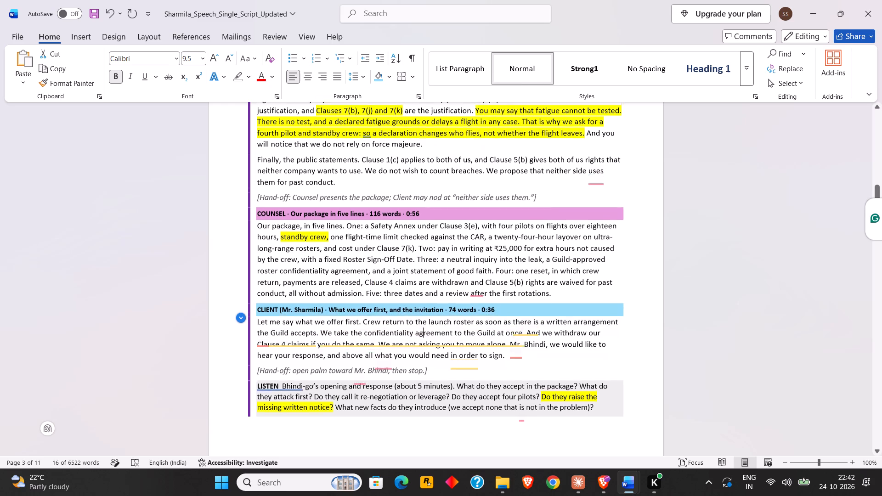
pyautogui.scroll(-2, 423, 337)
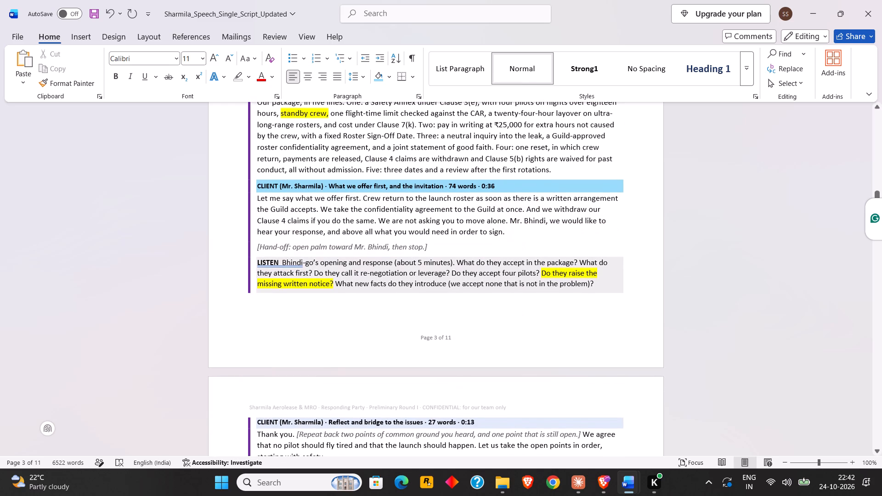
pyautogui.scroll(-2, 434, 325)
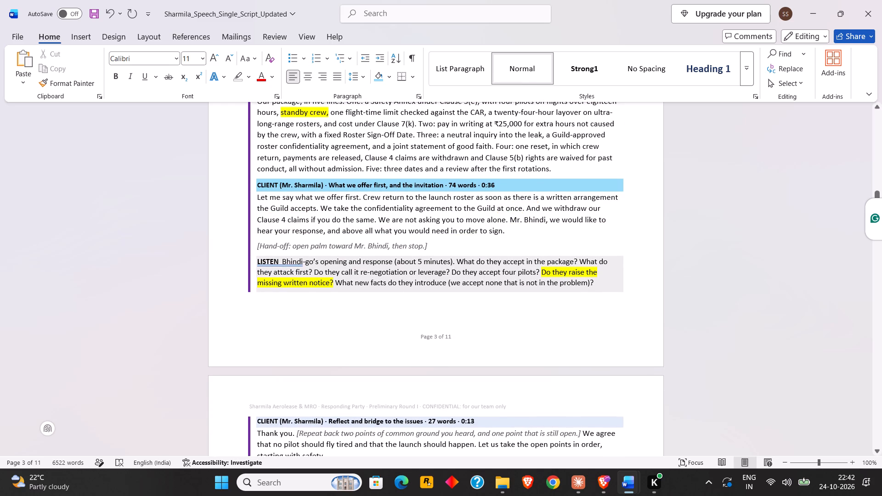
pyautogui.scroll(-1, 434, 325)
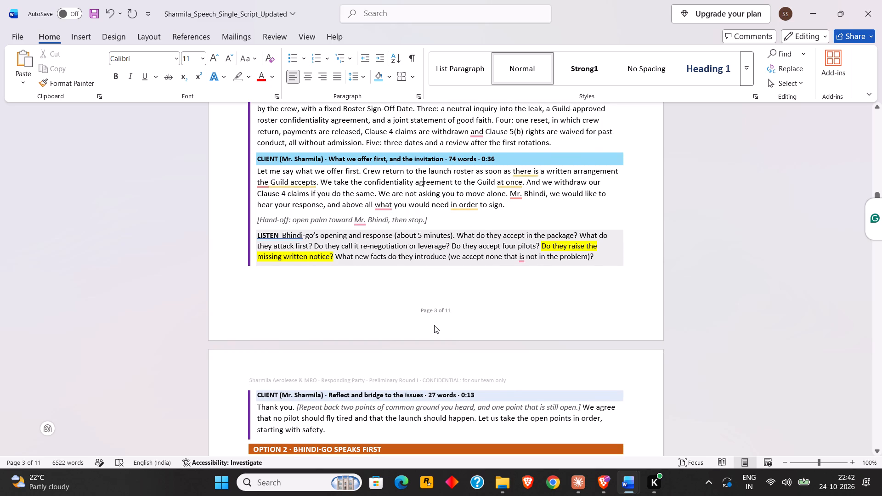
pyautogui.scroll(-3, 434, 325)
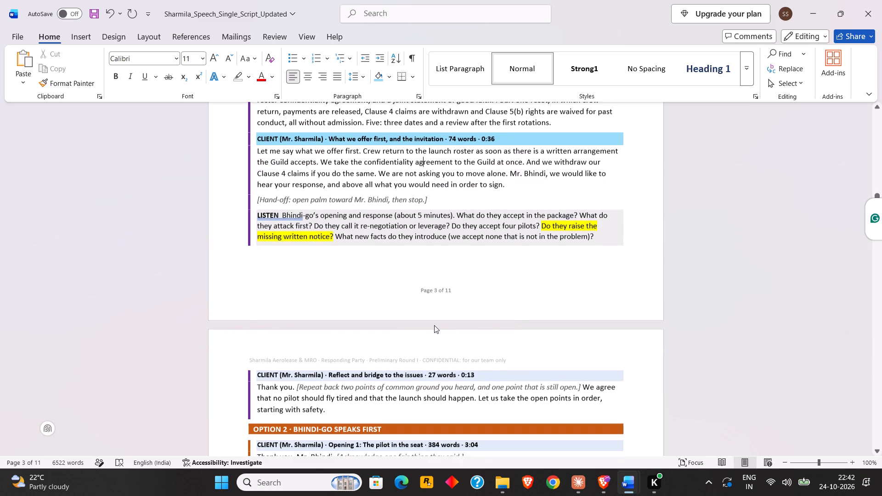
pyautogui.scroll(-2, 434, 325)
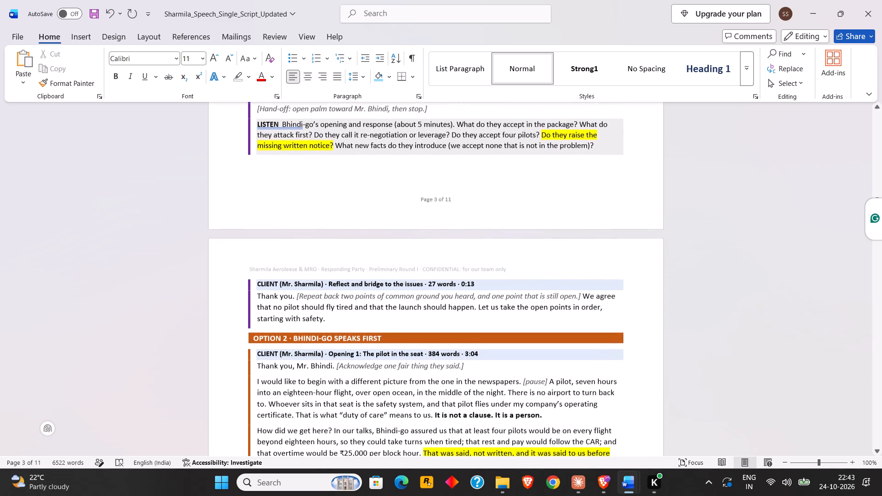
pyautogui.scroll(-1, 434, 325)
pyautogui.moveTo(474, 277); pyautogui.dragTo(267, 278)
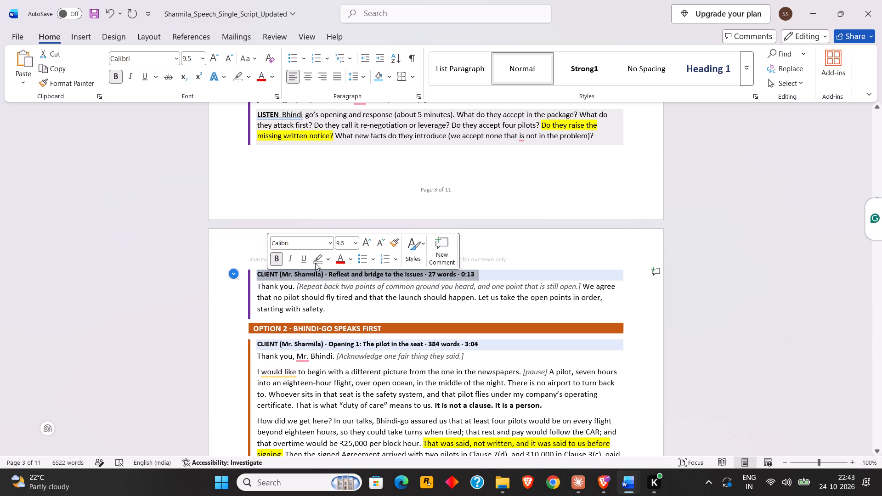
pyautogui.click(386, 75)
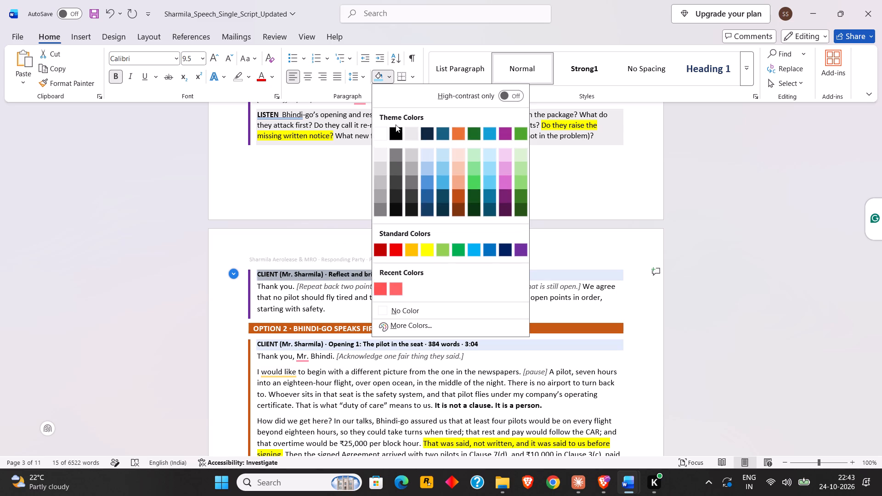
pyautogui.click(483, 165)
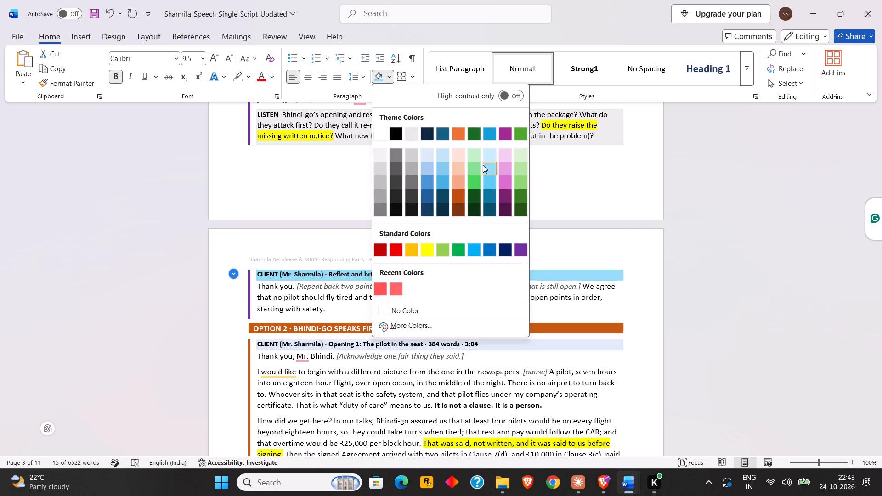
pyautogui.click(413, 305)
# Look over the Stage 2 Option 2 speeches, the Issue 1 opening blocks and the beginning of the script.
pyautogui.scroll(-1, 413, 305)
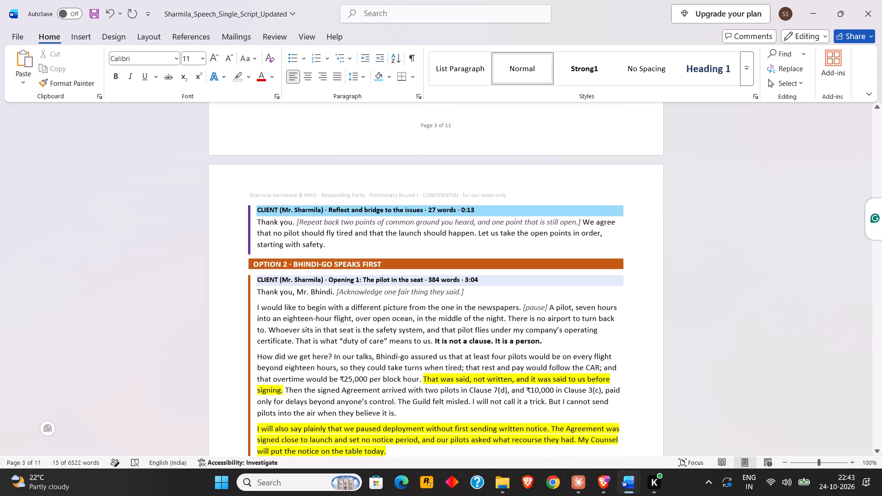
pyautogui.scroll(-2, 413, 305)
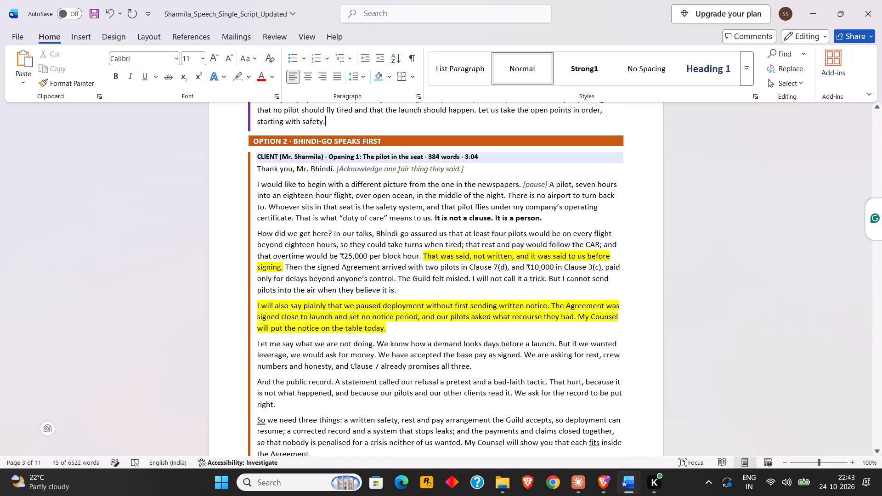
pyautogui.scroll(-5, 413, 305)
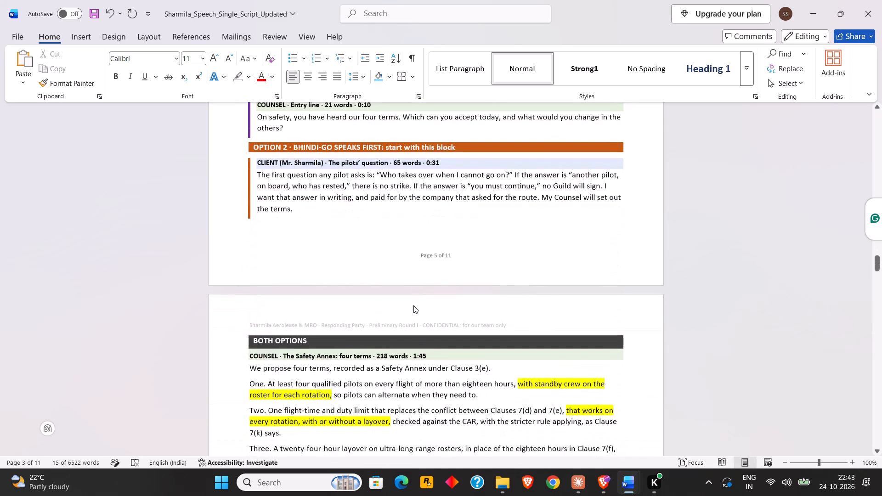
pyautogui.scroll(1, 413, 305)
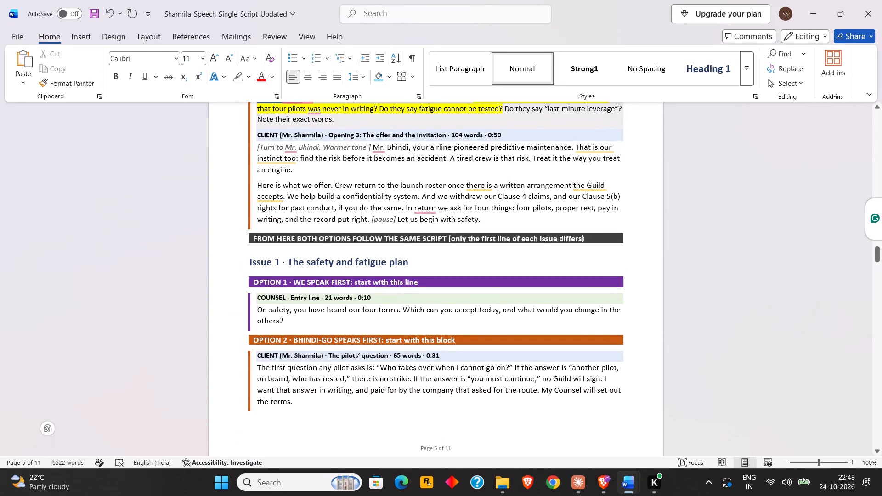
pyautogui.scroll(2, 413, 305)
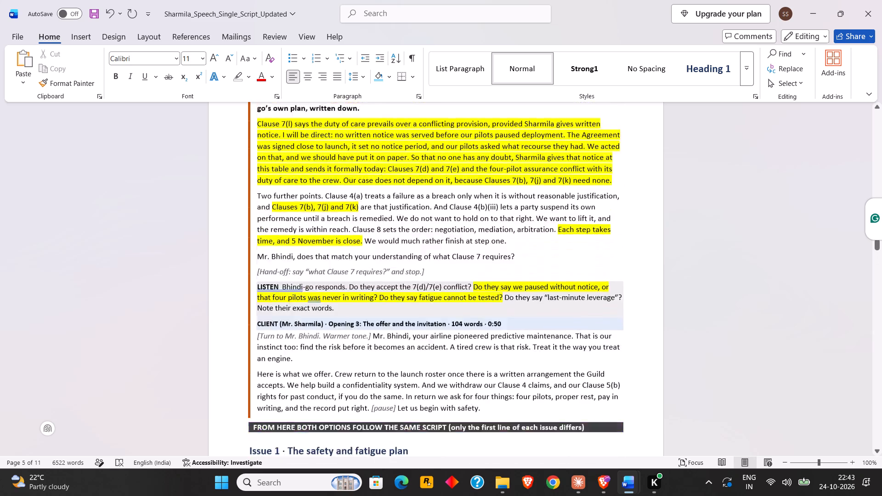
pyautogui.scroll(10, 413, 305)
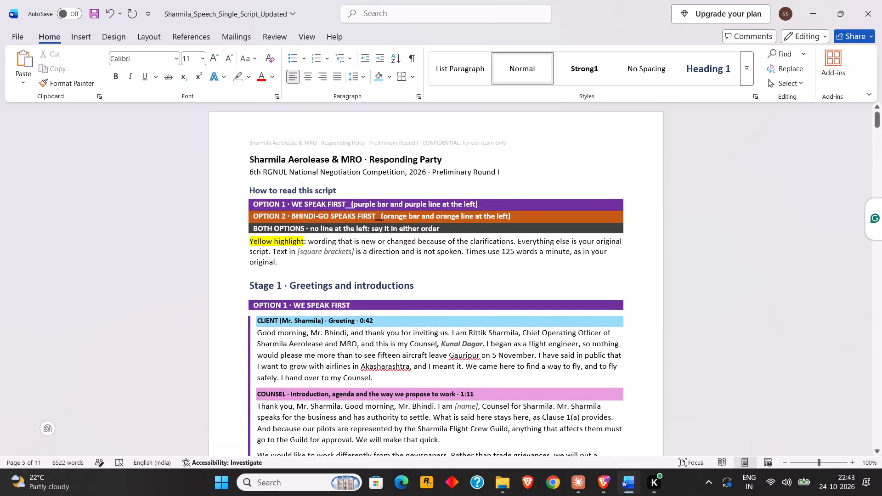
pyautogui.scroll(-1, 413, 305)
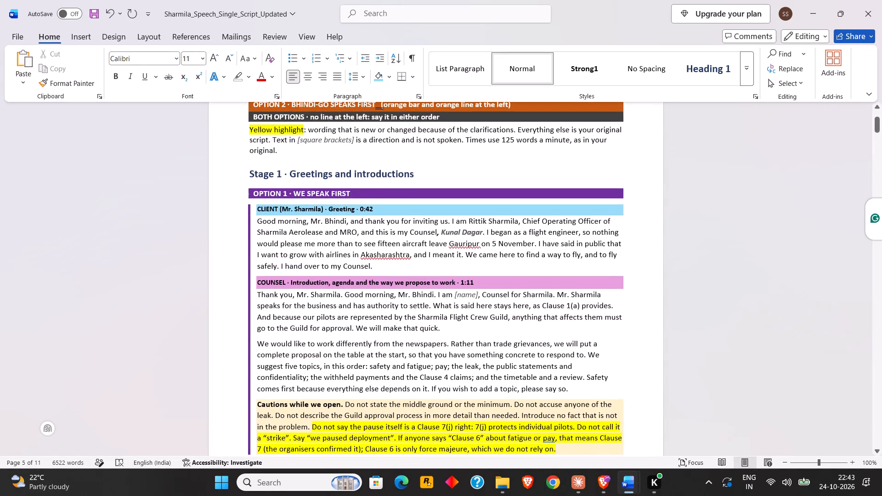
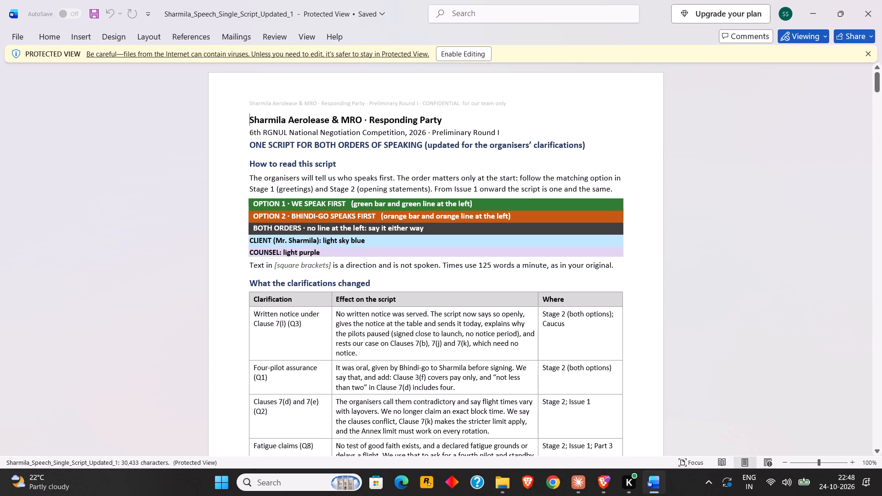
pyautogui.scroll(-1, 440, 291)
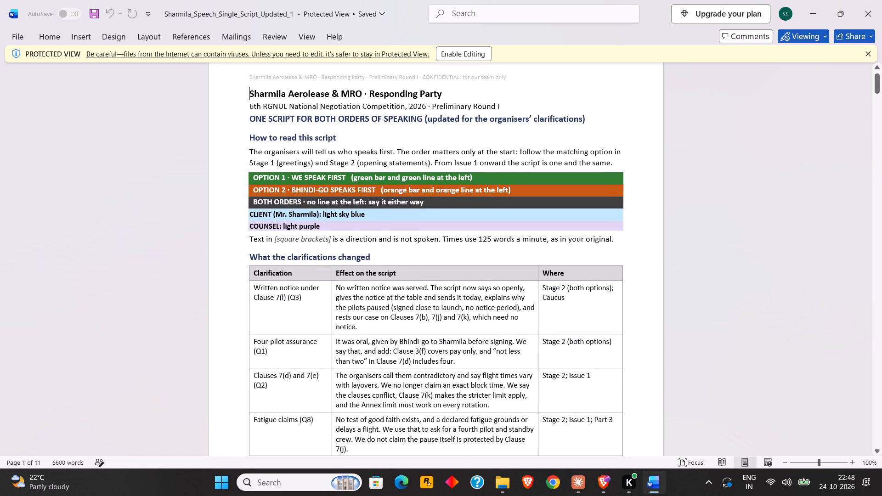
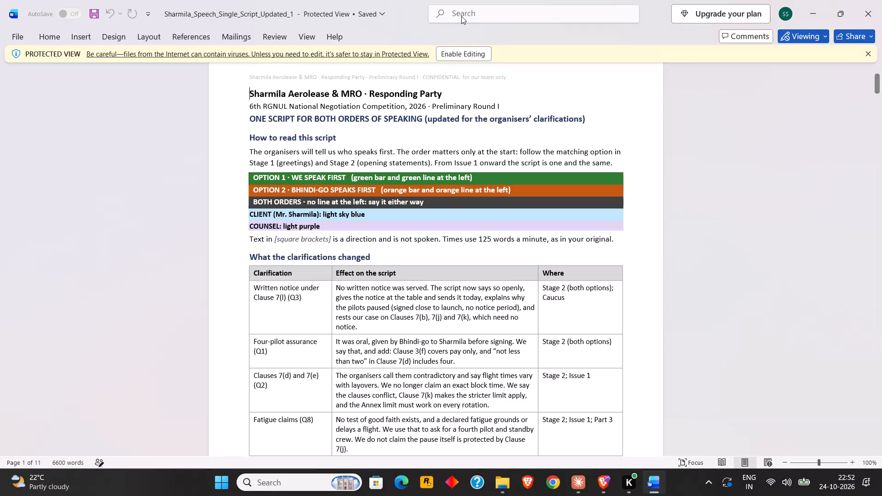
# Enable editing for the protected single-script document.
pyautogui.click(465, 52)
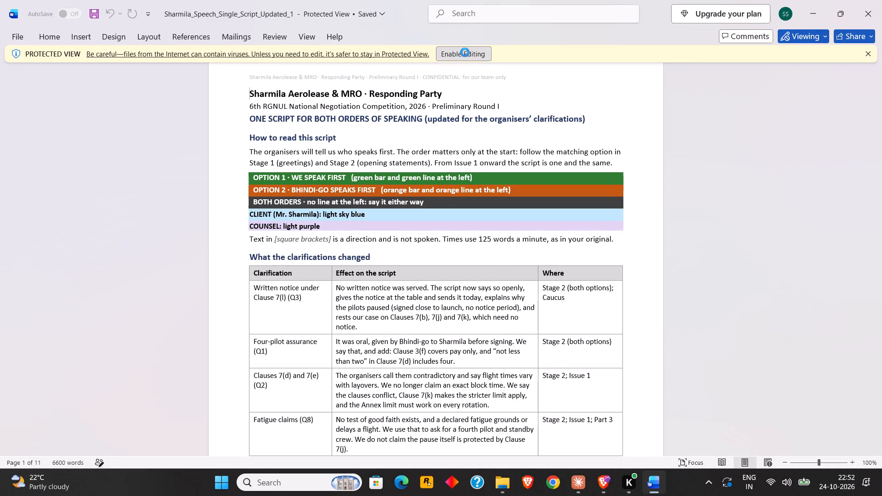
# Delete the "ONE SCRIPT FOR BOTH ORDERS OF SPEAKING" subtitle line beneath the competition name on the first page.
pyautogui.scroll(1, 444, 208)
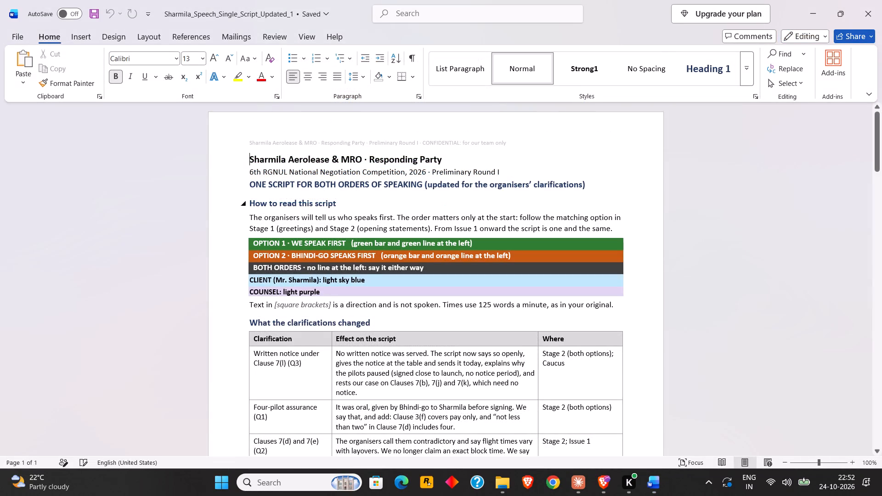
pyautogui.moveTo(590, 184); pyautogui.dragTo(338, 175)
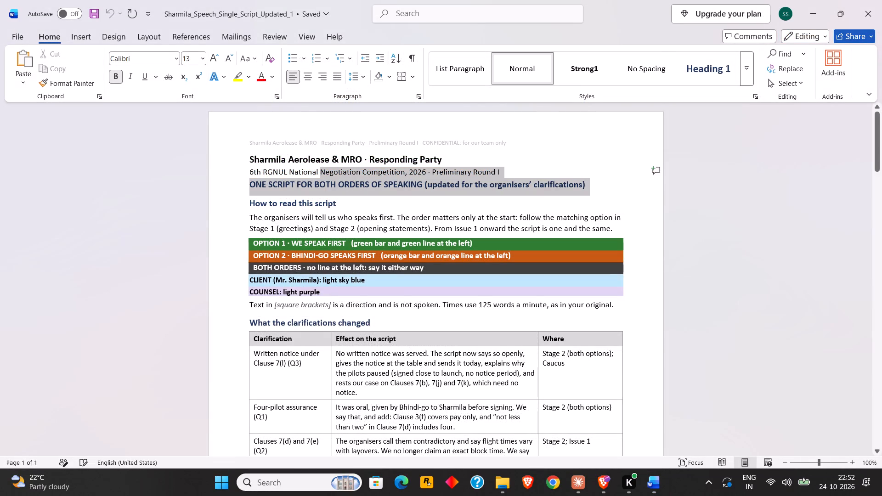
pyautogui.moveTo(338, 175); pyautogui.dragTo(270, 186)
pyautogui.press('BackSpace')
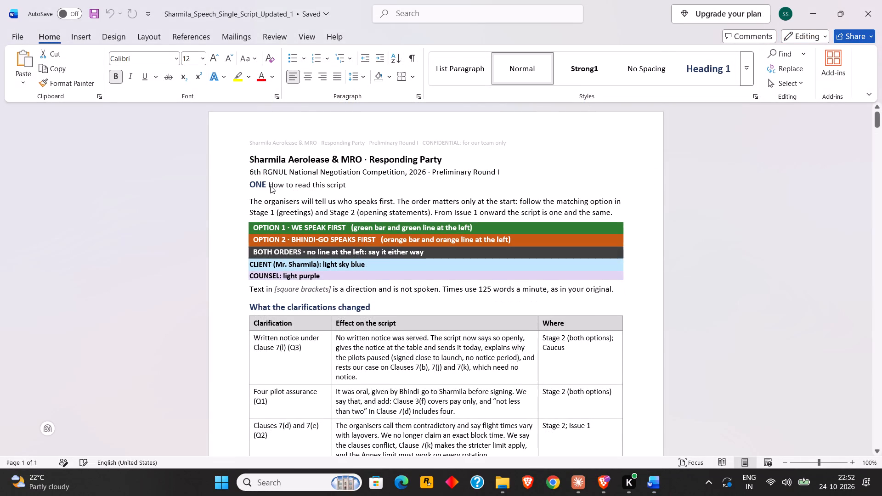
pyautogui.press('BackSpace')
pyautogui.press('BackSpace')
pyautogui.press('BackSpace')
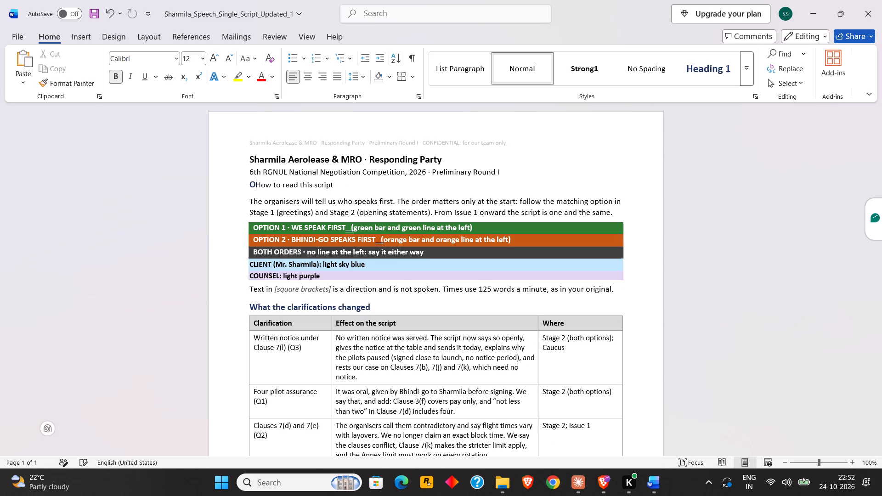
pyautogui.press('BackSpace')
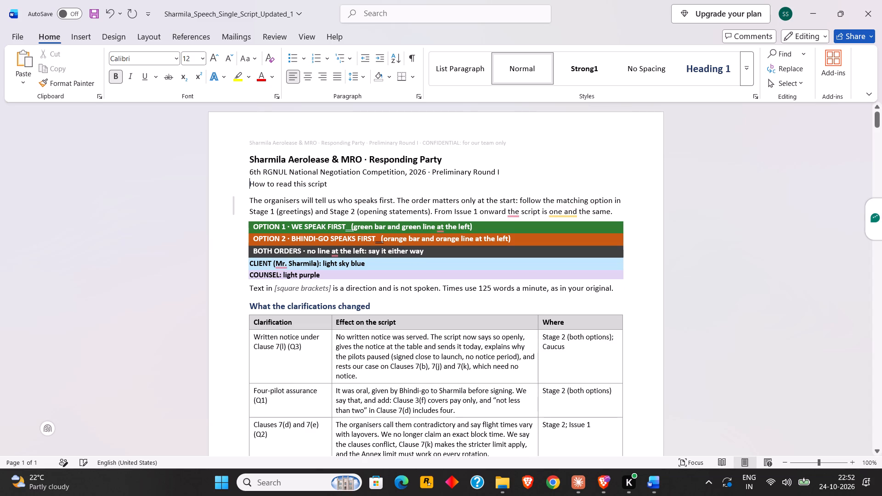
# Delete the "How to read this script" heading and its introductory paragraph above the colour-coded legend.
pyautogui.moveTo(620, 211); pyautogui.dragTo(253, 193)
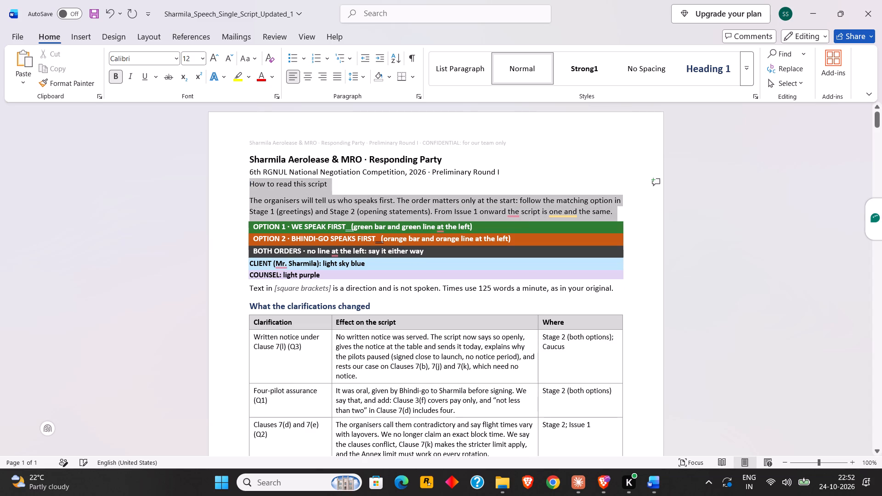
pyautogui.moveTo(253, 193); pyautogui.dragTo(251, 192)
pyautogui.press('BackSpace')
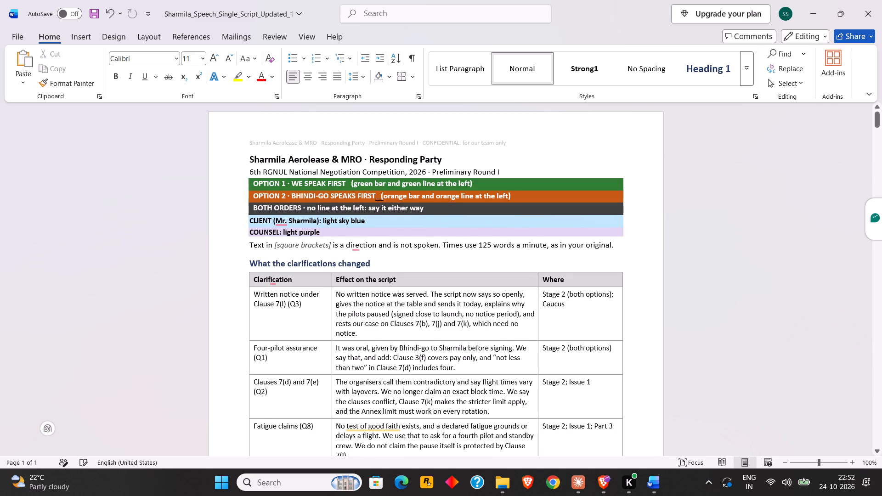
# Review the clarifications table and the Stage 1 greetings for both speaking-order options.
pyautogui.scroll(-1, 419, 215)
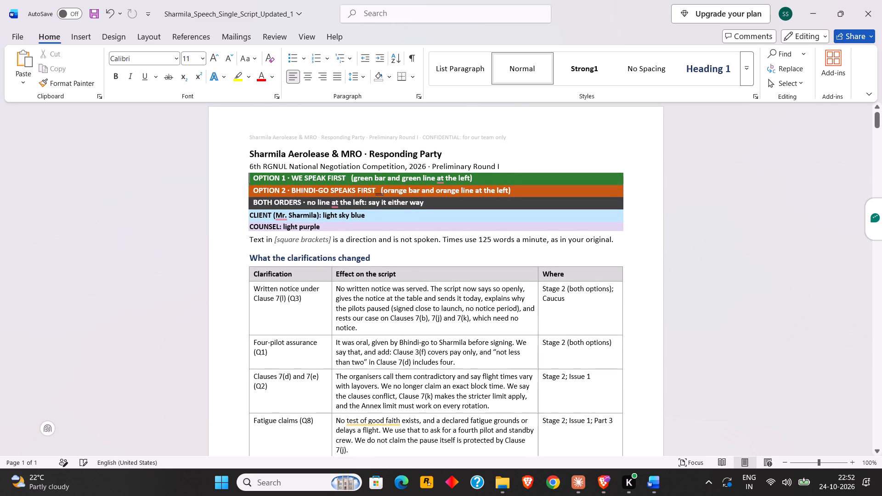
pyautogui.scroll(-1, 405, 267)
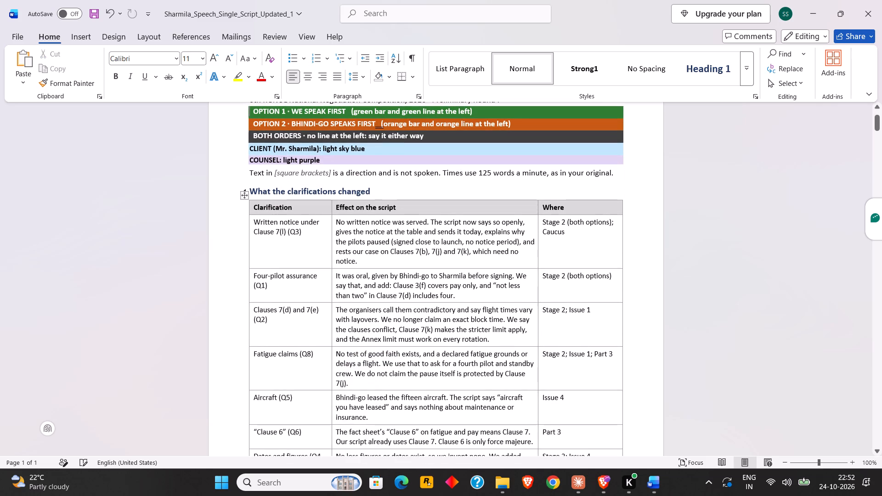
pyautogui.scroll(-4, 405, 267)
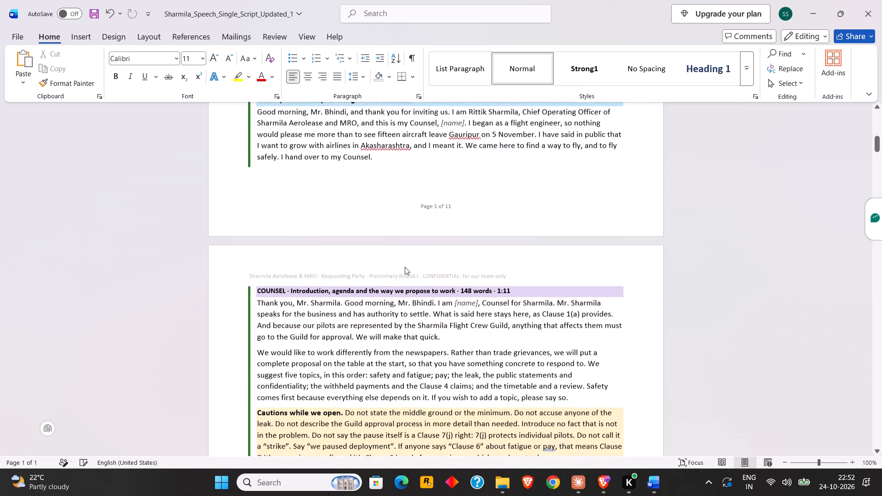
pyautogui.scroll(1, 405, 267)
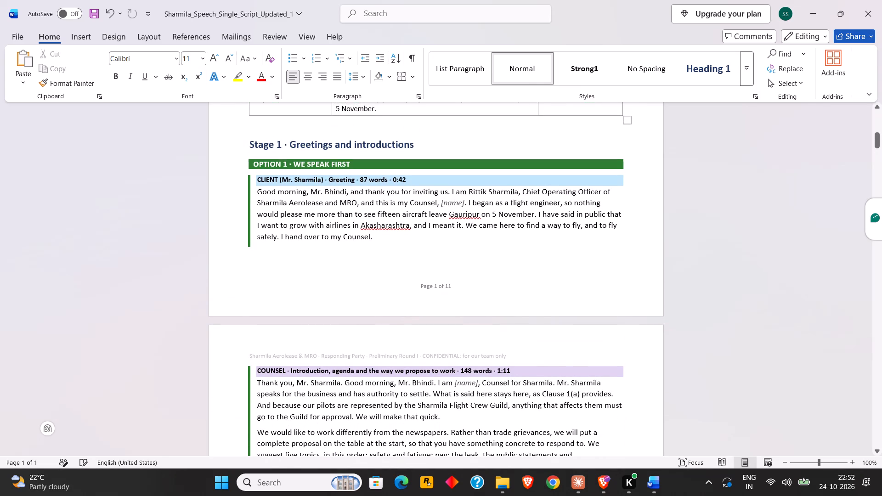
pyautogui.scroll(1, 405, 267)
pyautogui.scroll(-1, 405, 267)
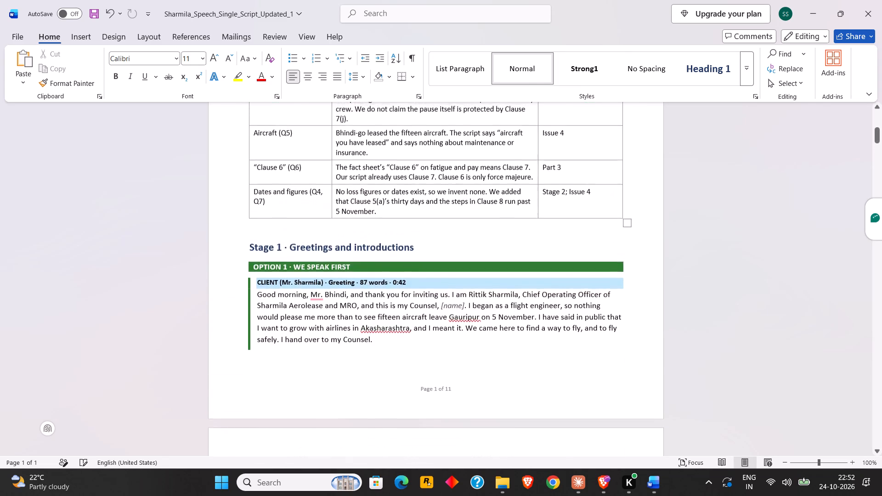
pyautogui.scroll(-2, 405, 267)
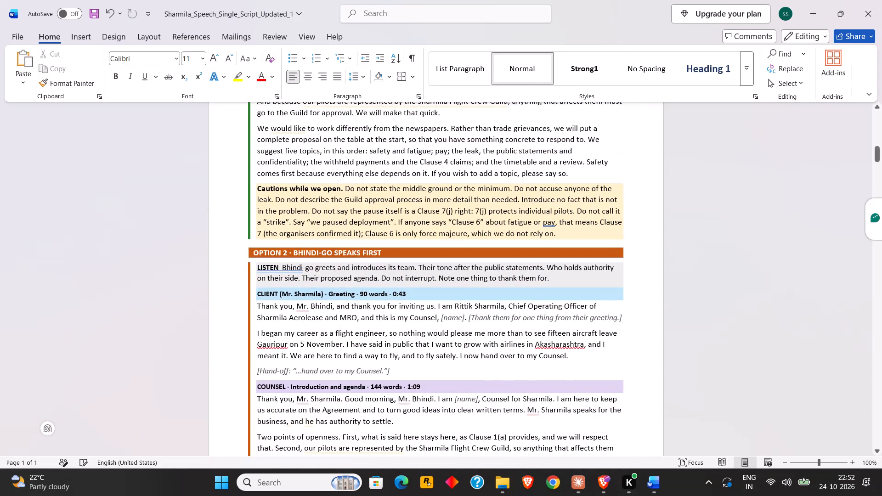
pyautogui.scroll(-3, 405, 267)
# Read through the Stage 2 opening statements for both options, up to where the shared script begins.
pyautogui.scroll(-1, 405, 267)
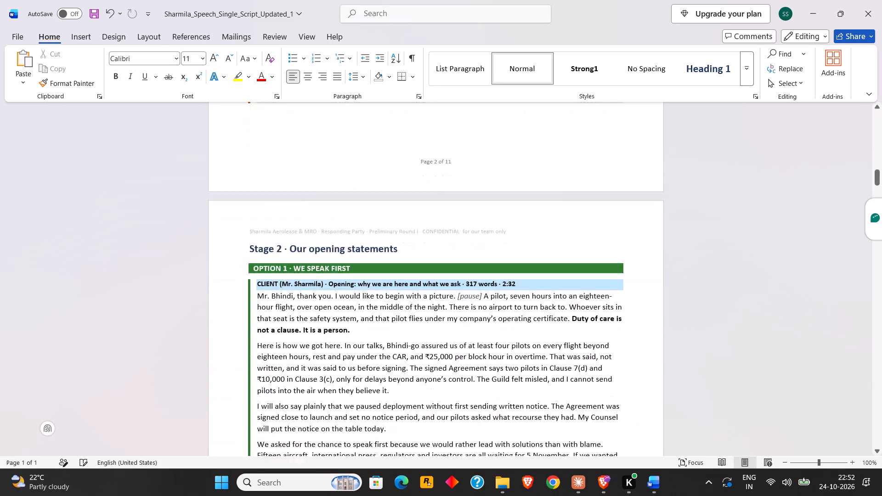
pyautogui.scroll(-1, 405, 267)
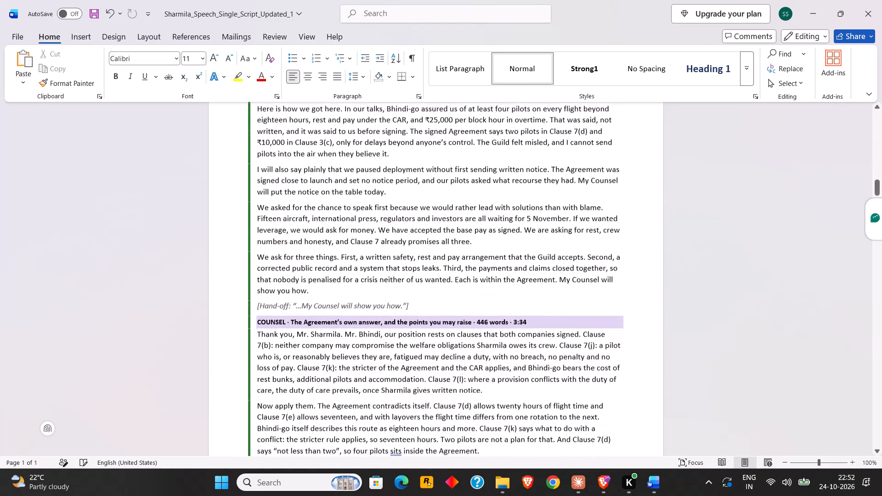
pyautogui.scroll(-4, 405, 267)
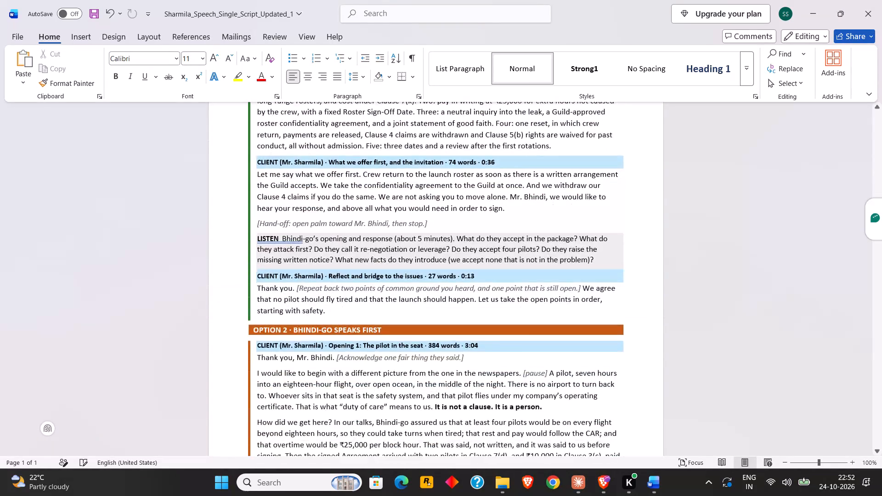
pyautogui.scroll(-5, 405, 267)
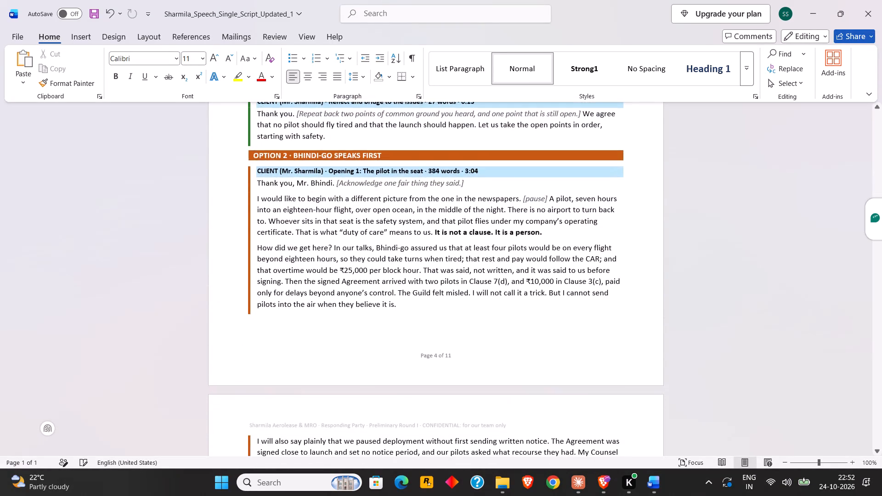
pyautogui.scroll(-6, 405, 267)
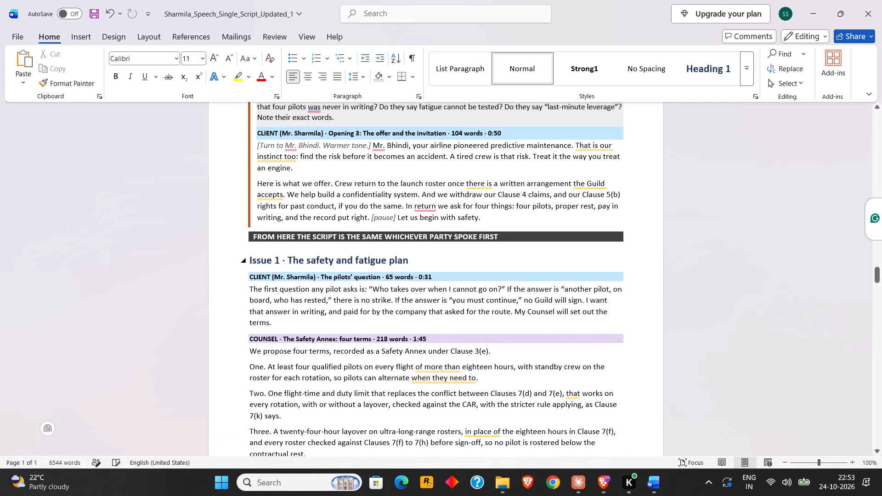
# Examine the Issue 1 safety and fatigue plan speeches, checking their speaker colours and continuation into Issue 2.
pyautogui.scroll(-2, 405, 267)
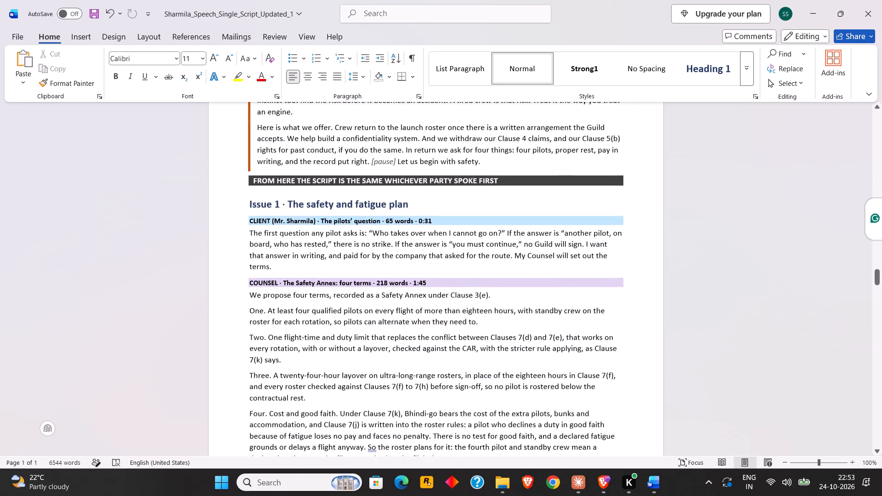
pyautogui.scroll(-4, 405, 267)
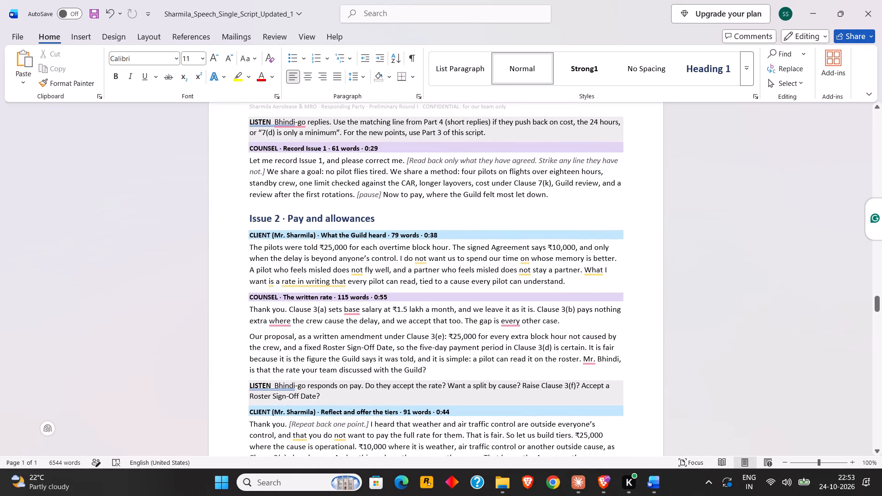
pyautogui.scroll(4, 405, 267)
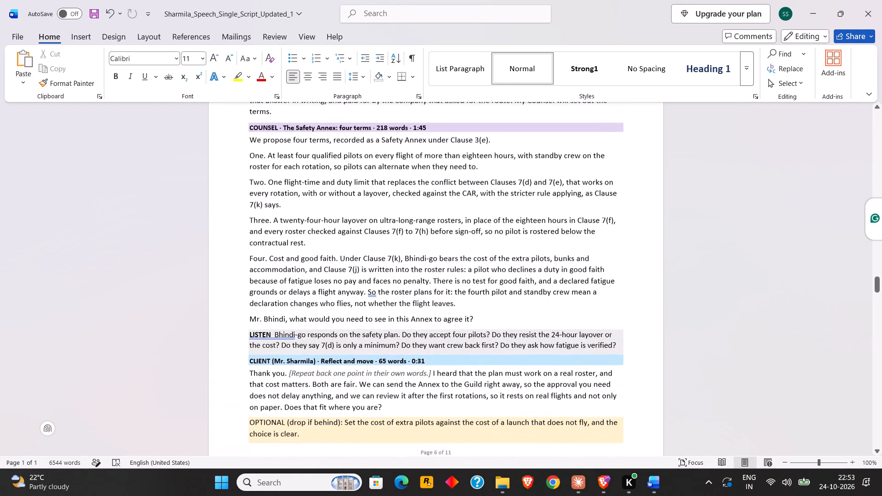
pyautogui.scroll(1, 405, 267)
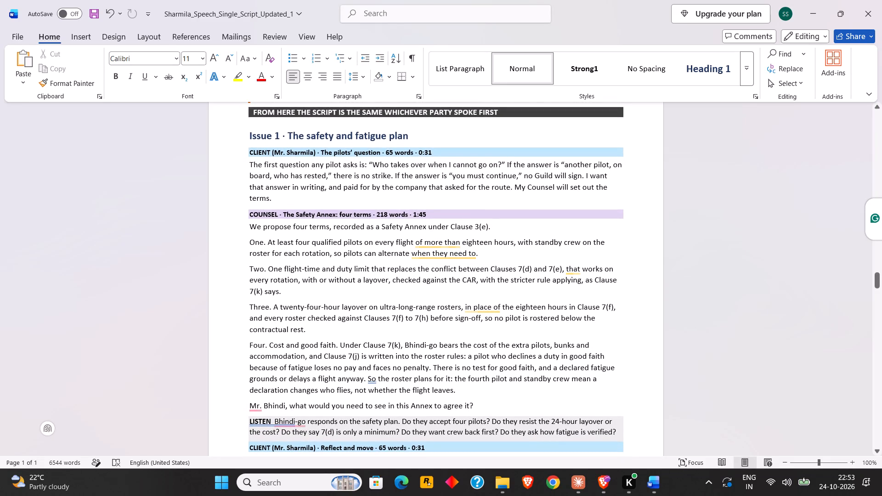
pyautogui.scroll(1, 405, 267)
pyautogui.scroll(-2, 405, 267)
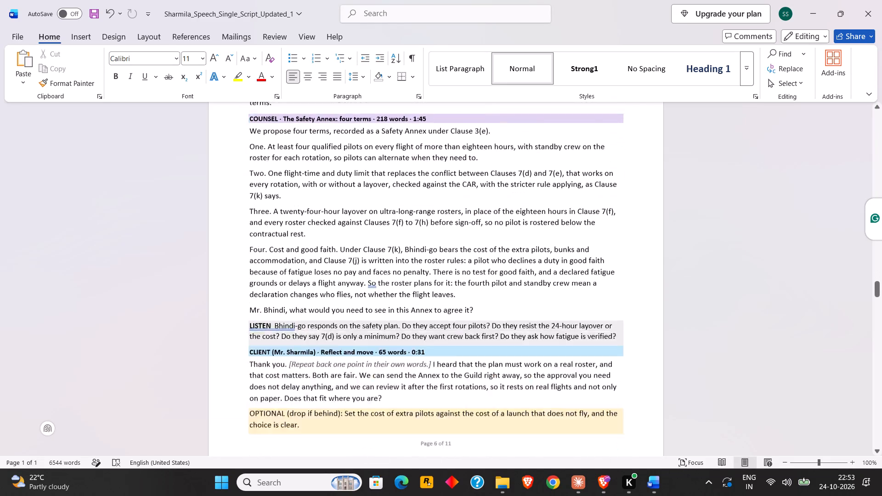
# Skim Issues 2 to 5, the caucus notes and the closing statements through to the time budget table.
pyautogui.scroll(-8, 405, 267)
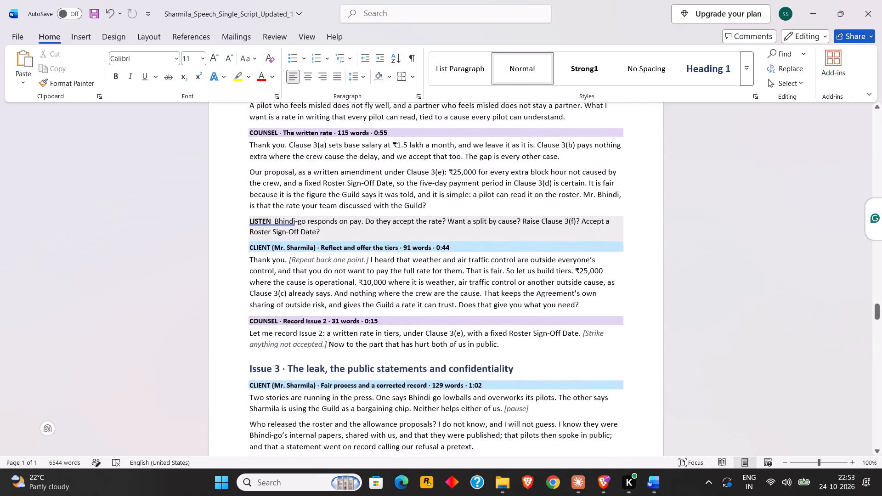
pyautogui.scroll(-5, 405, 267)
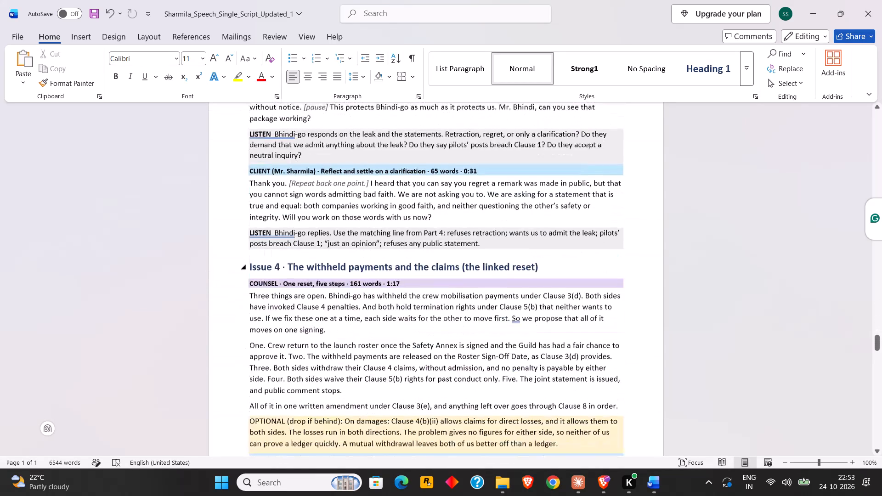
pyautogui.scroll(-2, 405, 267)
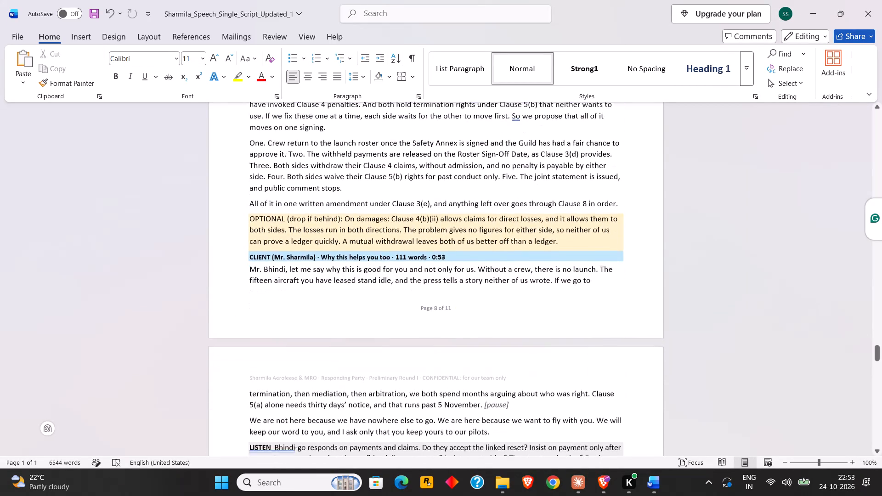
pyautogui.scroll(-4, 405, 267)
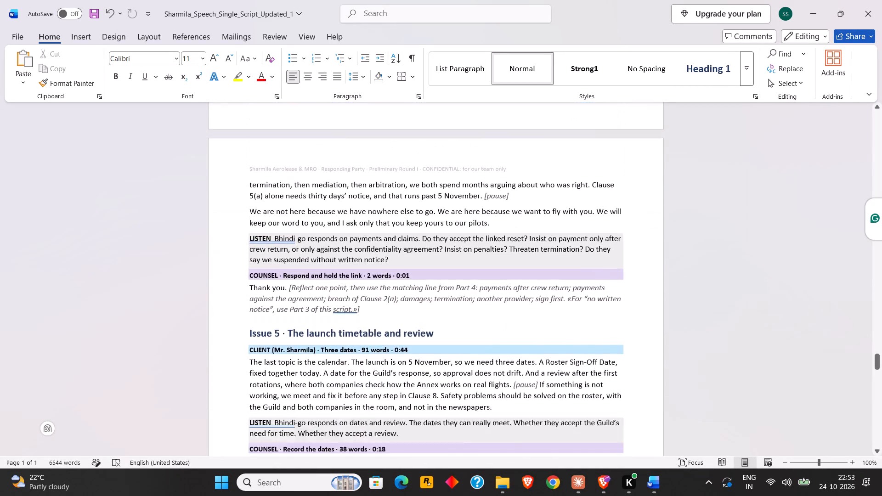
pyautogui.scroll(-3, 405, 267)
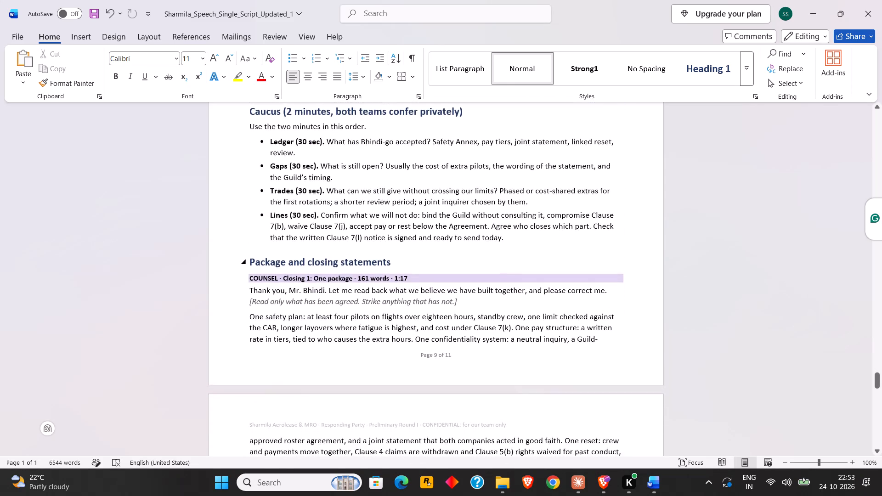
pyautogui.scroll(-4, 405, 267)
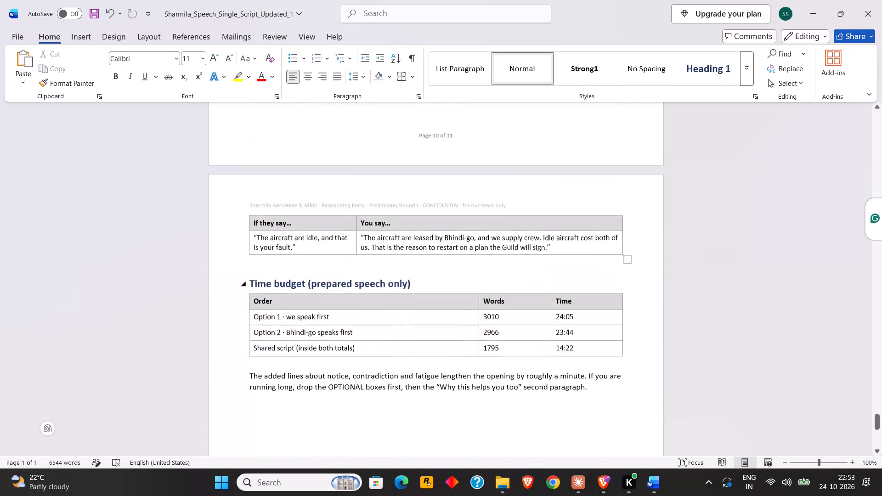
# Examine the Part 3 "Quick lines for the new points" section and its table of replies.
pyautogui.scroll(2, 405, 267)
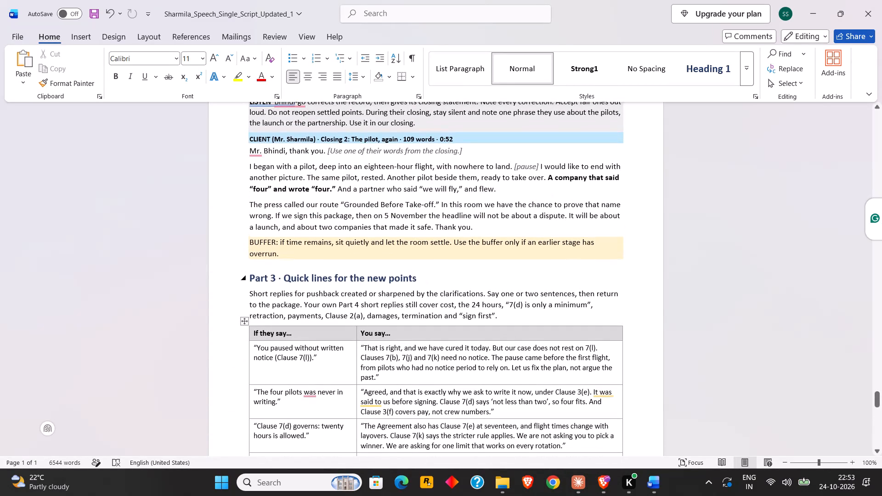
pyautogui.scroll(-1, 356, 291)
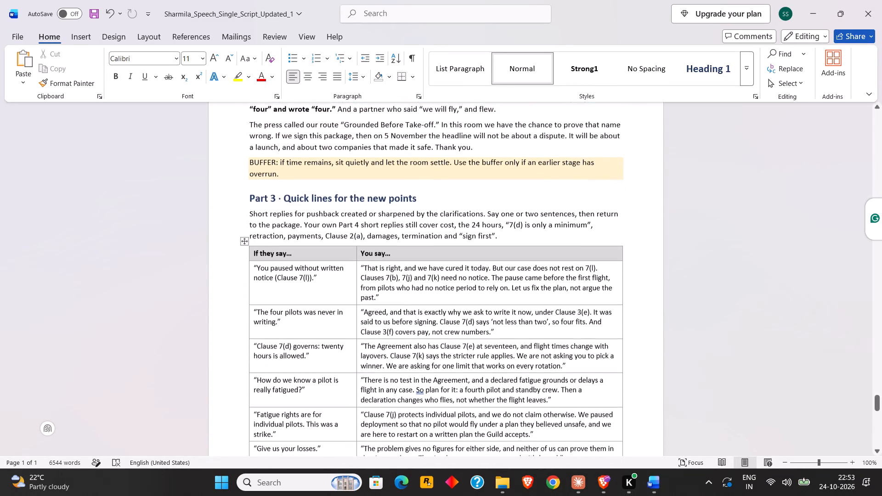
pyautogui.scroll(-1, 327, 274)
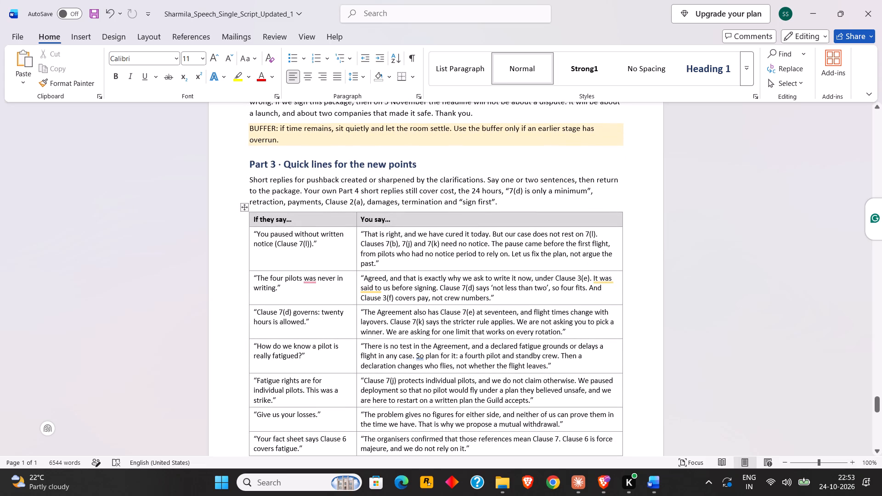
pyautogui.scroll(-2, 382, 271)
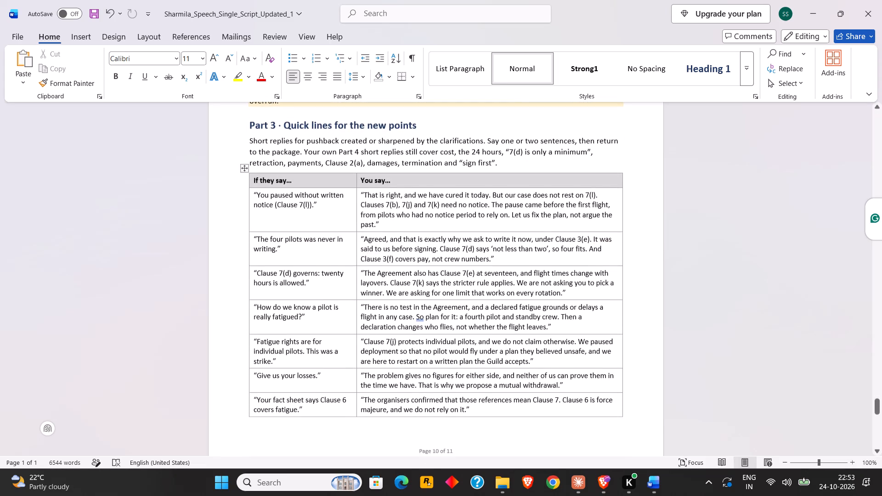
pyautogui.scroll(-3, 382, 271)
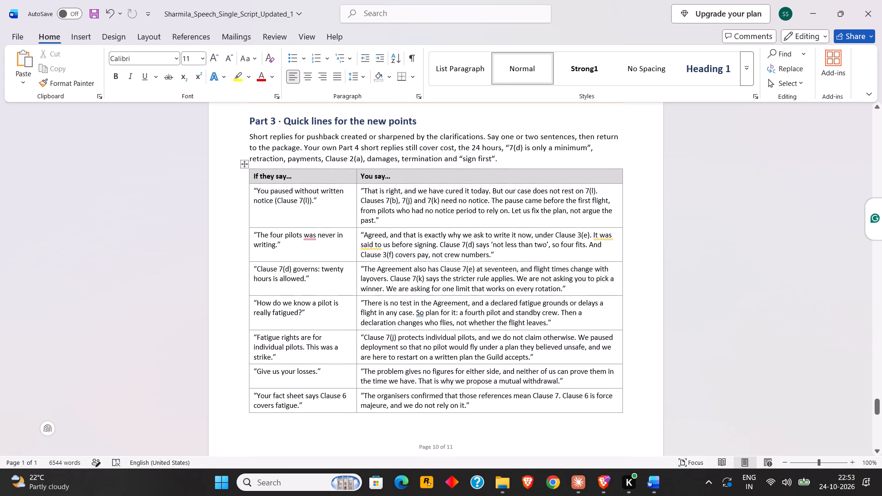
pyautogui.scroll(-2, 382, 271)
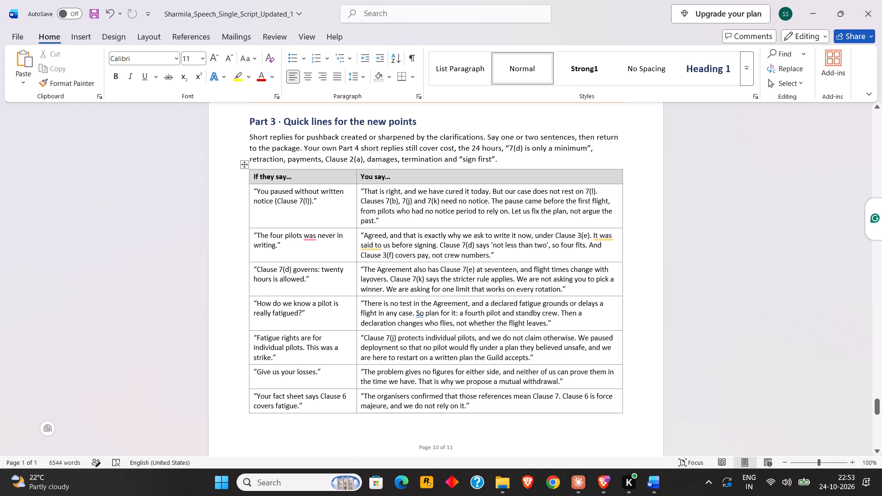
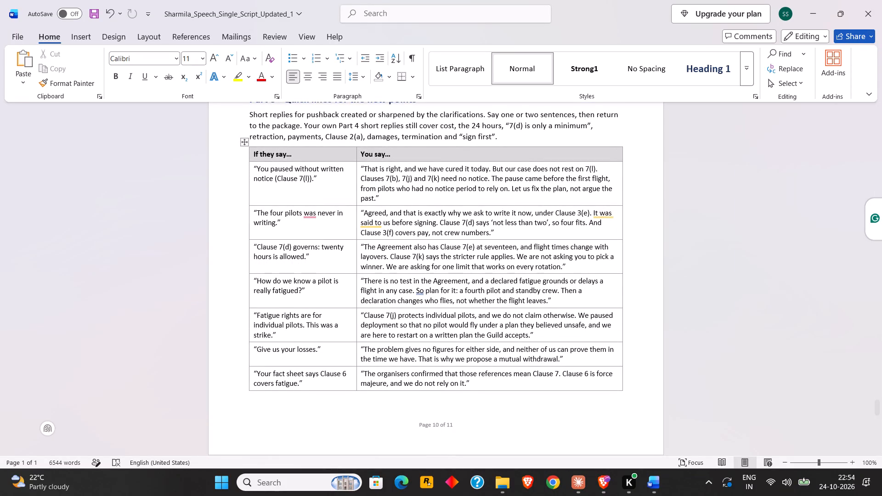
# Read the replies in the Part 3 pushback table, from the written-notice row through to its continuation on the last page.
pyautogui.scroll(-1, 382, 271)
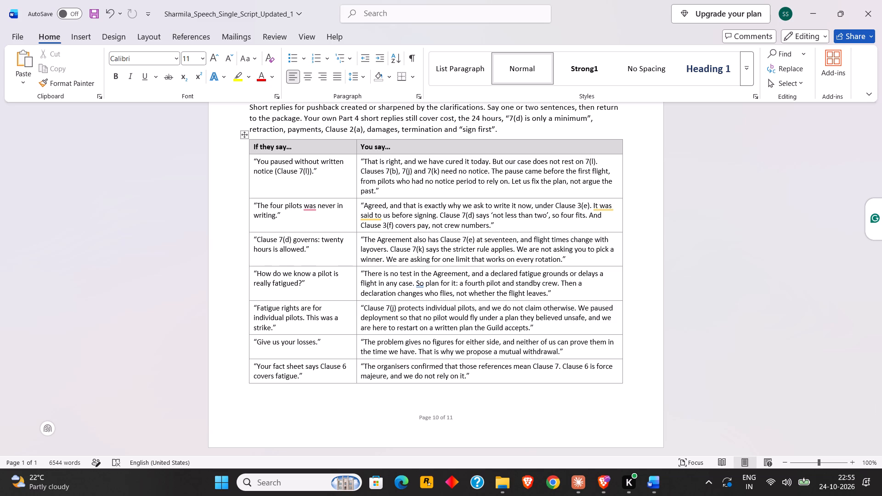
pyautogui.scroll(-2, 382, 271)
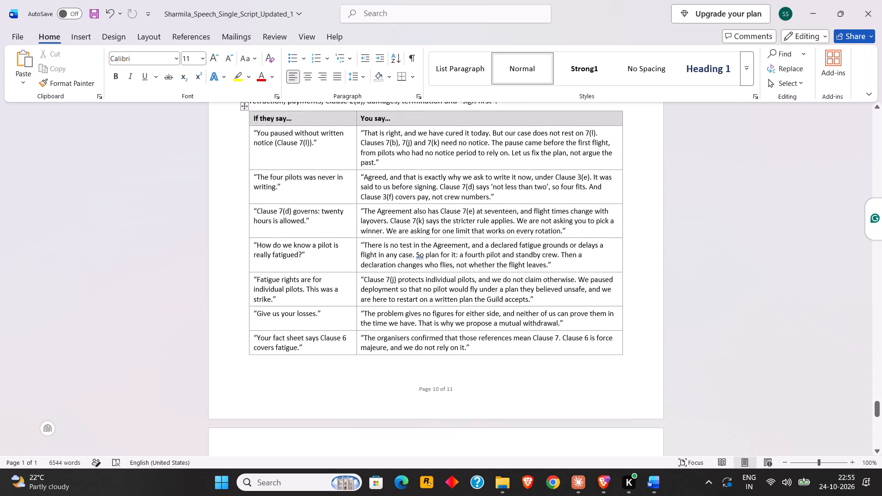
pyautogui.scroll(-2, 382, 271)
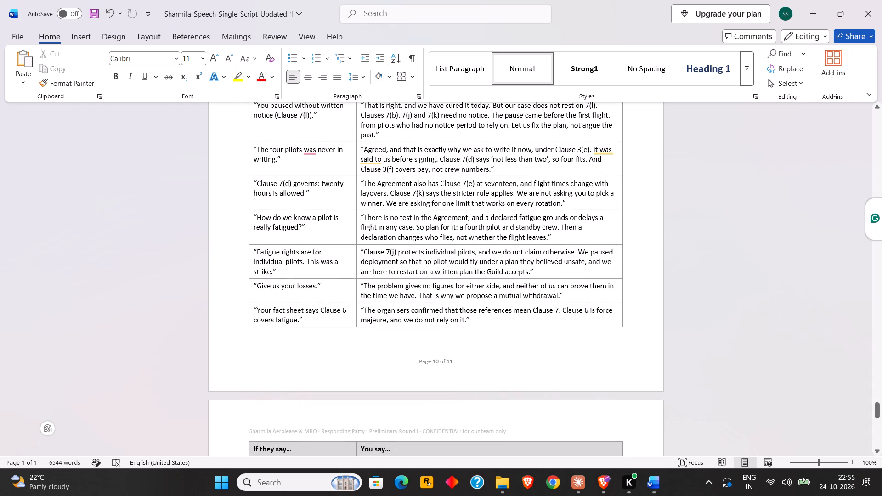
pyautogui.scroll(1, 382, 271)
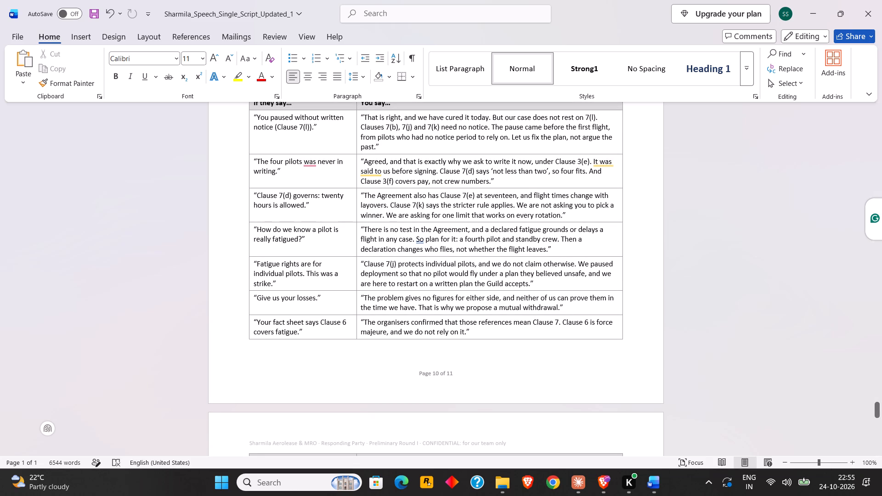
pyautogui.scroll(-1, 382, 271)
pyautogui.scroll(1, 382, 271)
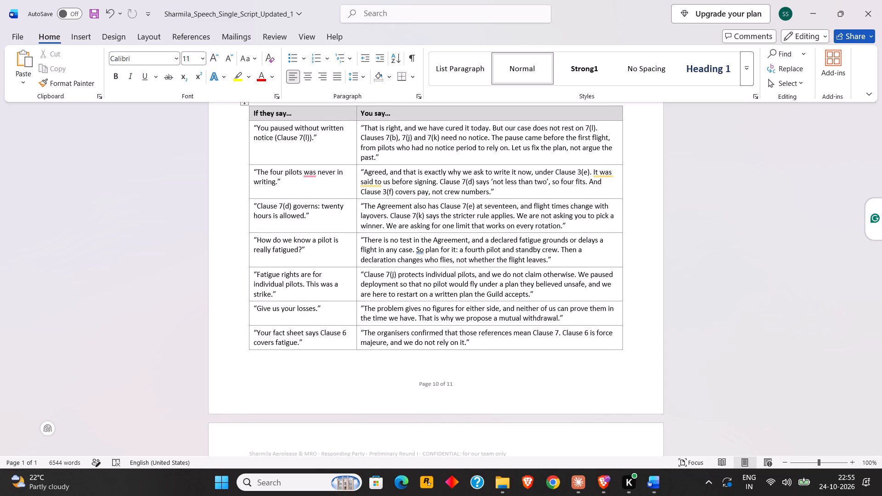
pyautogui.scroll(-1, 382, 271)
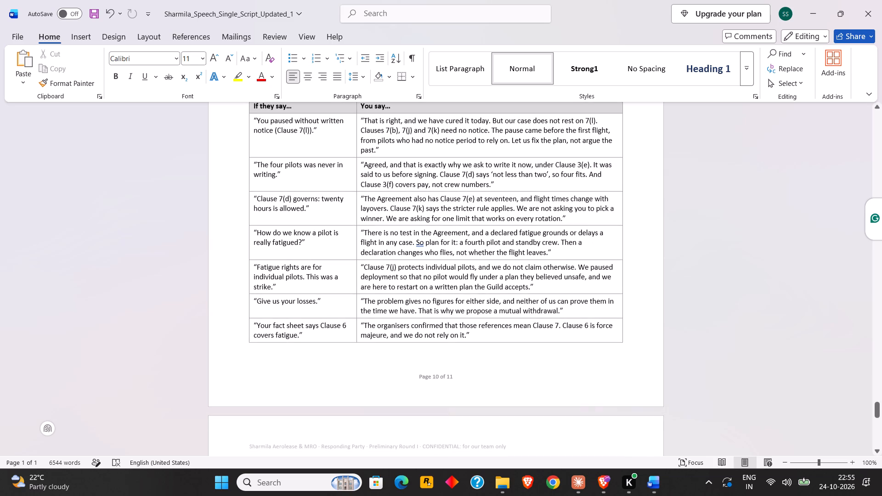
pyautogui.scroll(1, 382, 271)
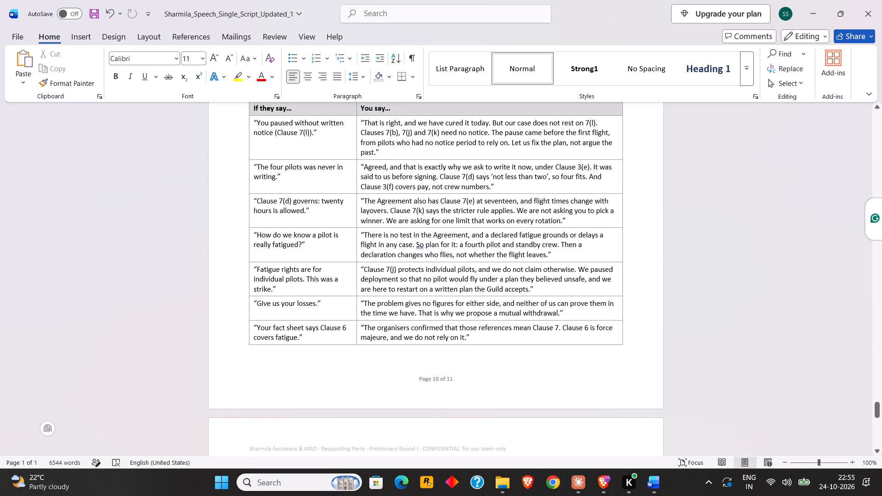
pyautogui.scroll(-2, 382, 271)
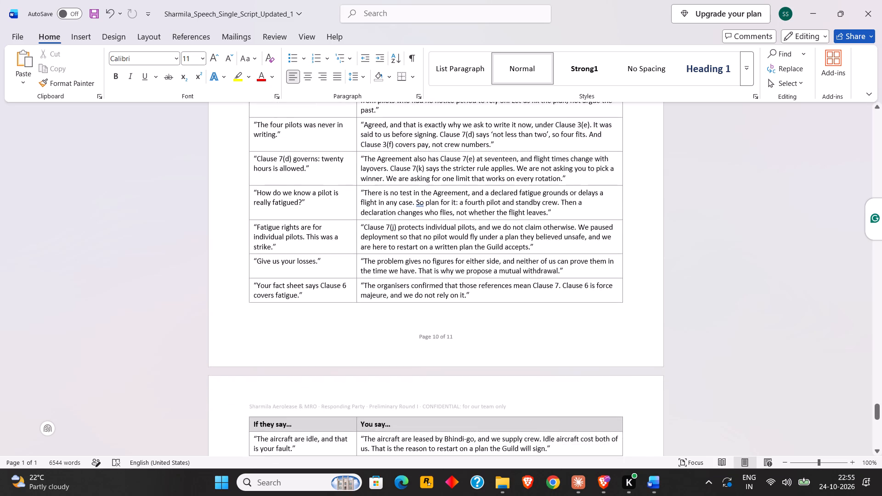
# Delete the "Time budget (prepared speech only)" section at the document's end, including its heading, table and closing note on running long.
pyautogui.scroll(-1, 382, 271)
pyautogui.scroll(1, 382, 271)
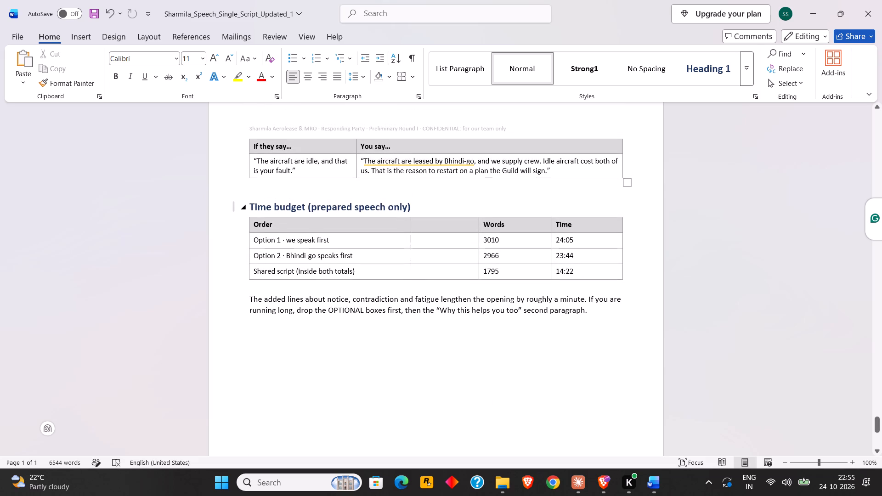
pyautogui.moveTo(251, 204); pyautogui.dragTo(474, 286)
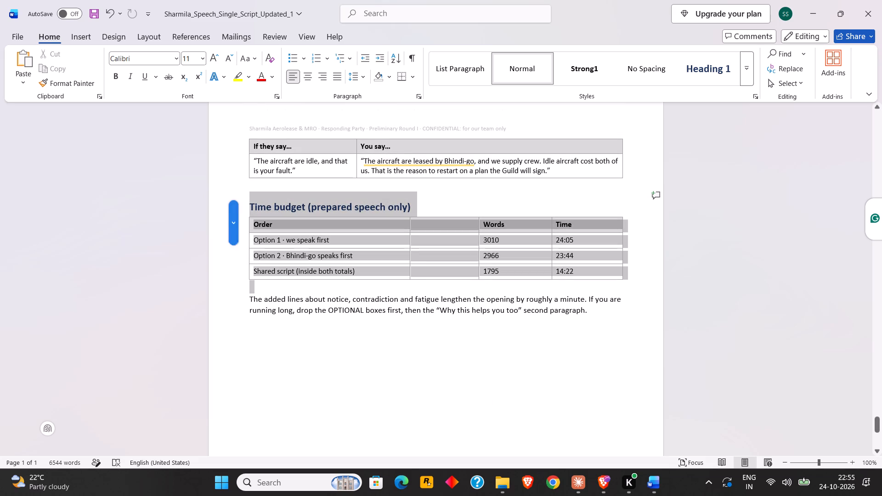
pyautogui.moveTo(474, 286); pyautogui.dragTo(582, 319)
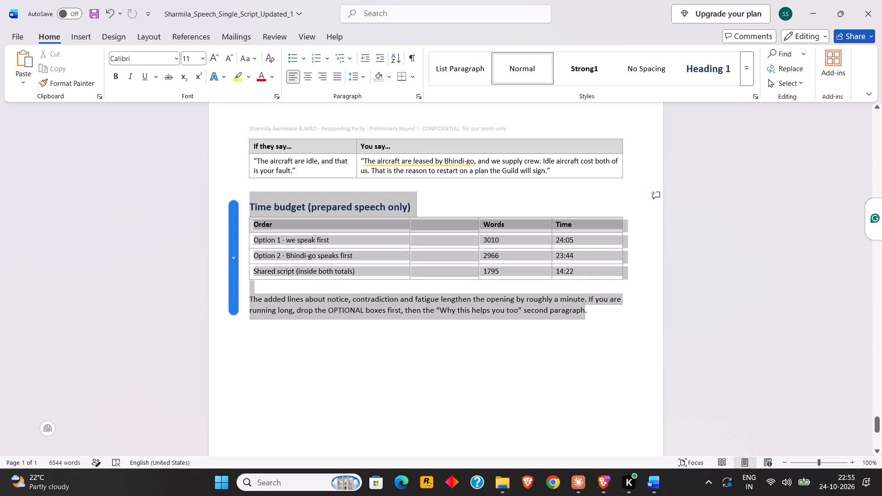
pyautogui.moveTo(582, 319); pyautogui.dragTo(588, 318)
pyautogui.press('BackSpace')
pyautogui.click(588, 318)
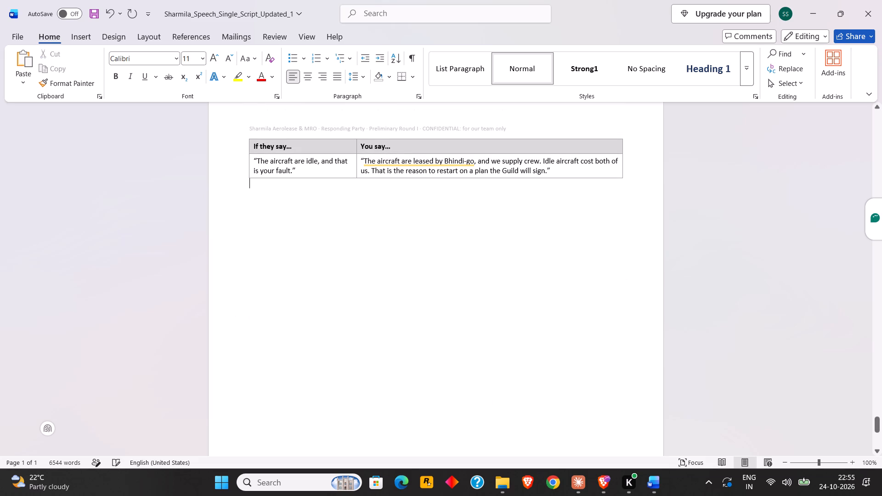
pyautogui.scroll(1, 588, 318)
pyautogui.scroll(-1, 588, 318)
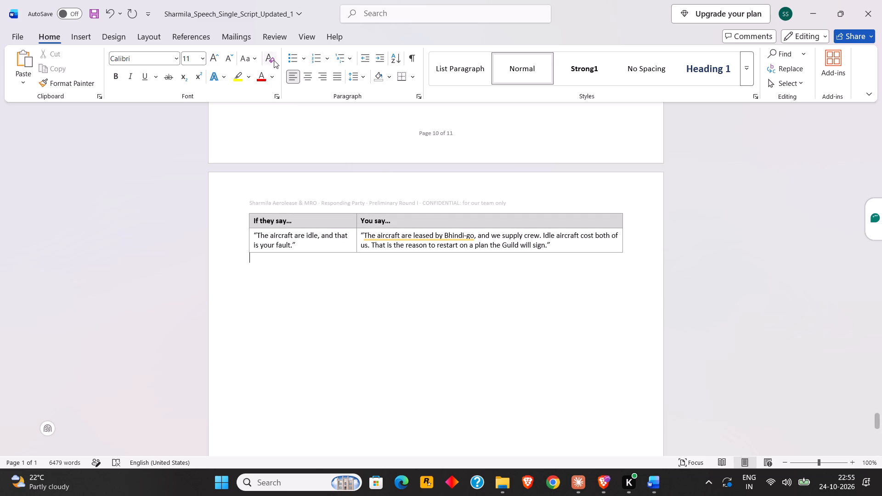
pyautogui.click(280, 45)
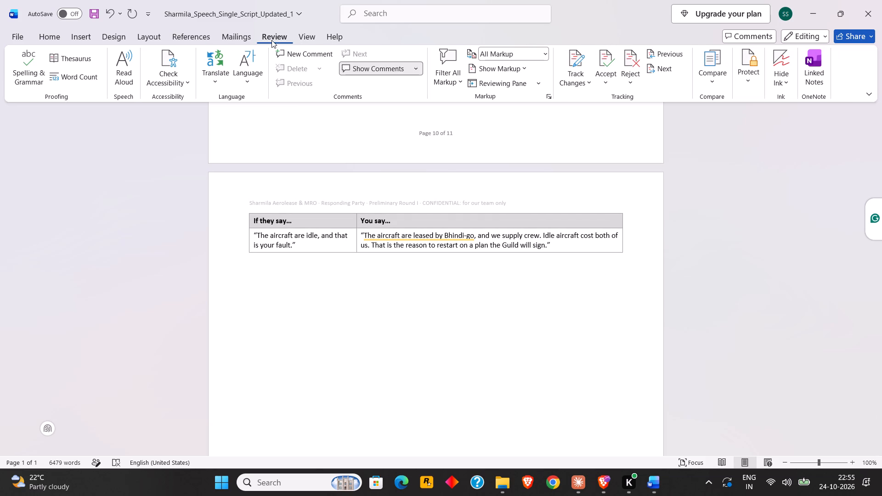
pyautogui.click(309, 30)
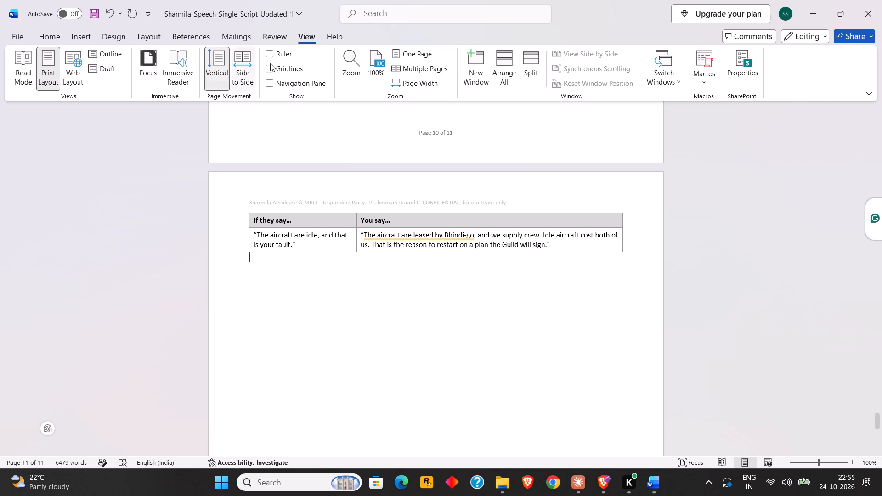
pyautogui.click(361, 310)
# Go back over the Part 3 "Quick lines for the new points" section and the closing text before it.
pyautogui.scroll(3, 361, 310)
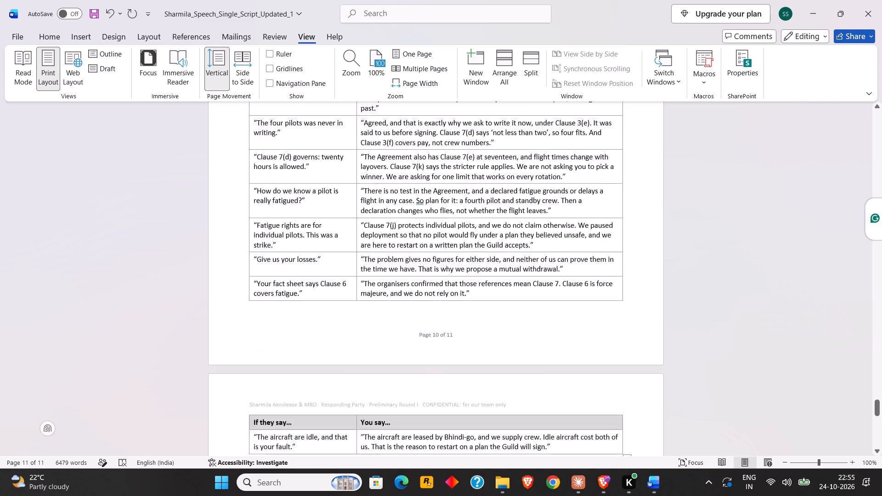
pyautogui.scroll(1, 361, 310)
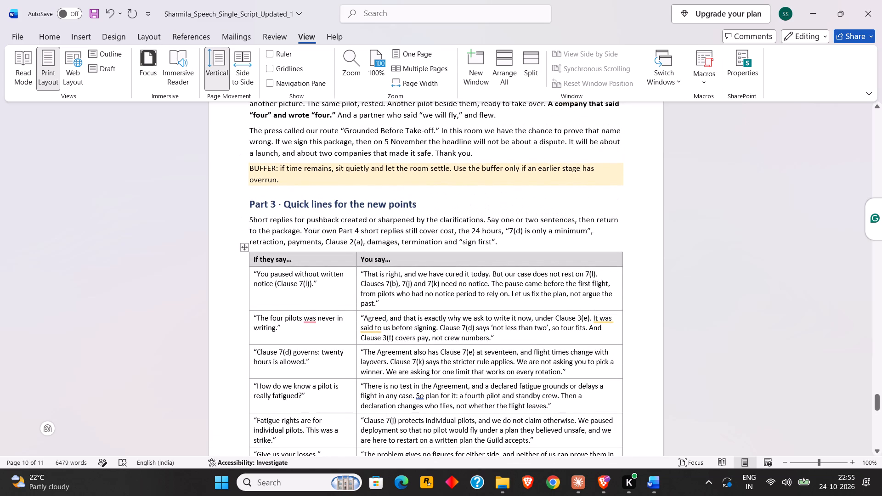
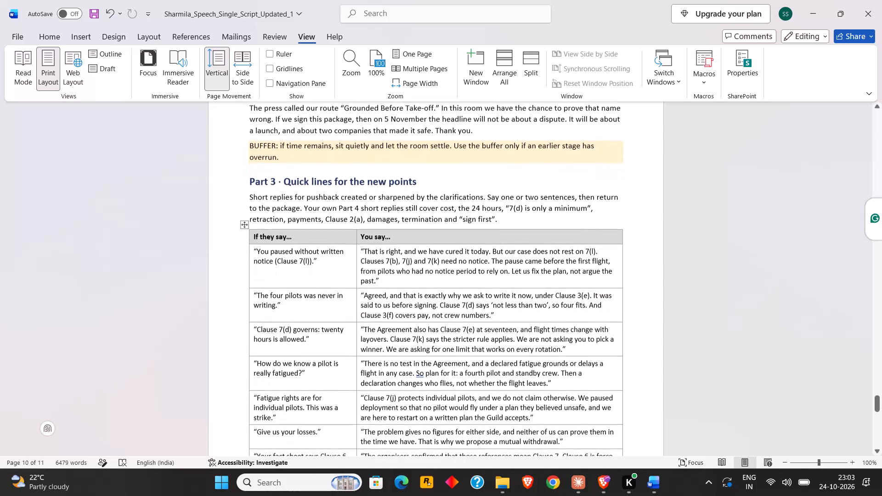
# Re-read the Part 3 quick-lines table and the package and closing statements that precede it.
pyautogui.scroll(-1, 361, 310)
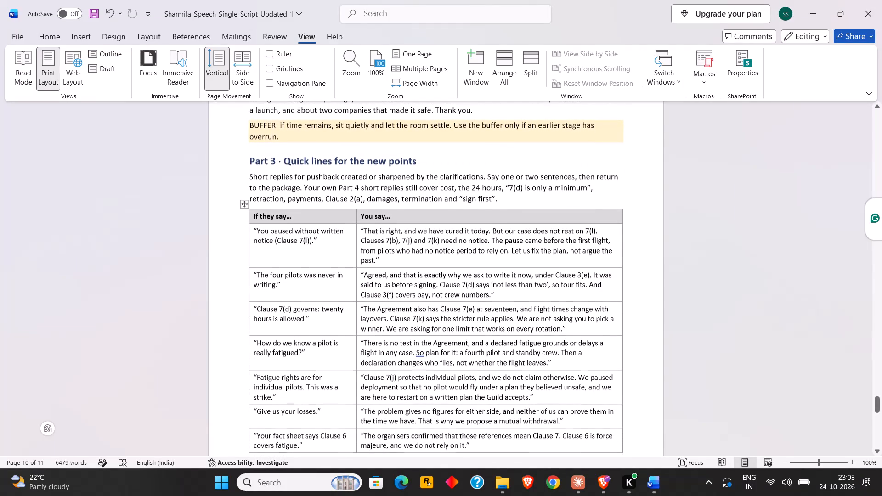
pyautogui.scroll(-4, 361, 310)
pyautogui.scroll(1, 361, 310)
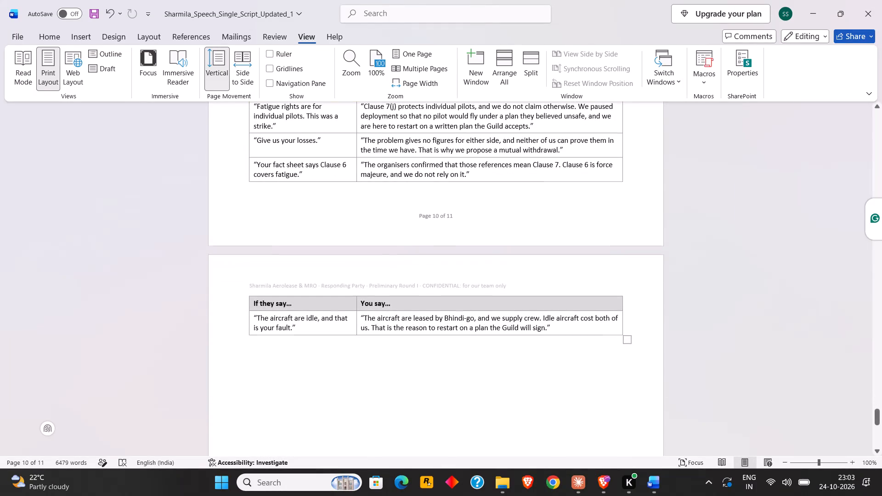
pyautogui.scroll(6, 361, 310)
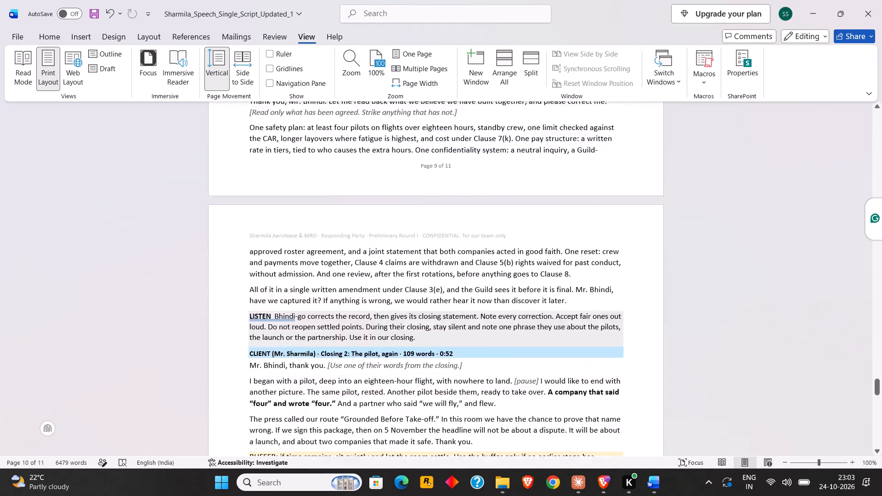
pyautogui.scroll(1, 361, 310)
pyautogui.scroll(-5, 361, 310)
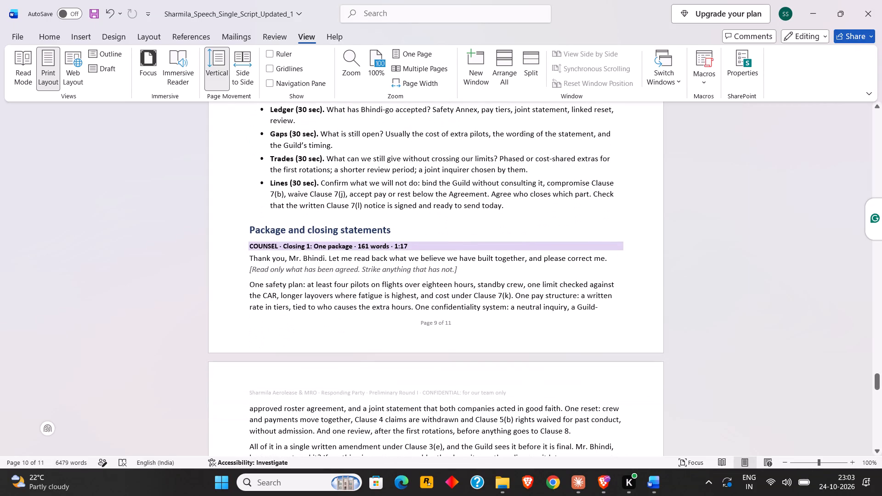
pyautogui.scroll(-2, 361, 310)
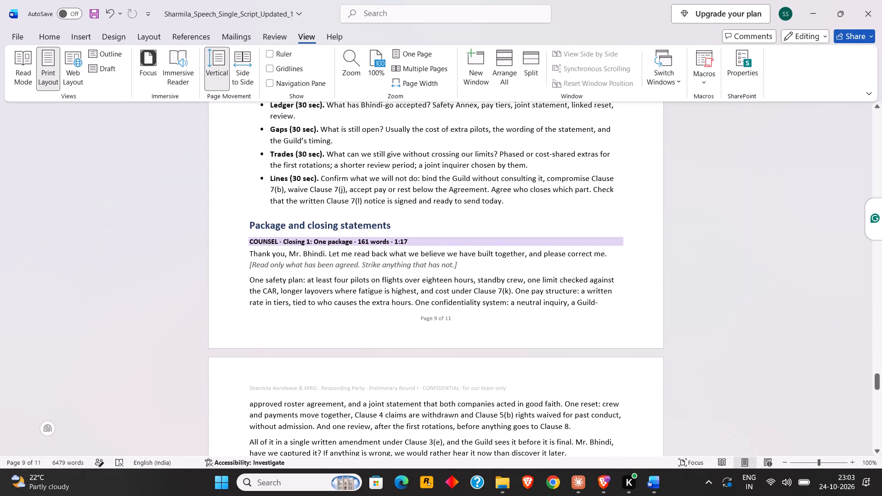
pyautogui.scroll(-3, 361, 310)
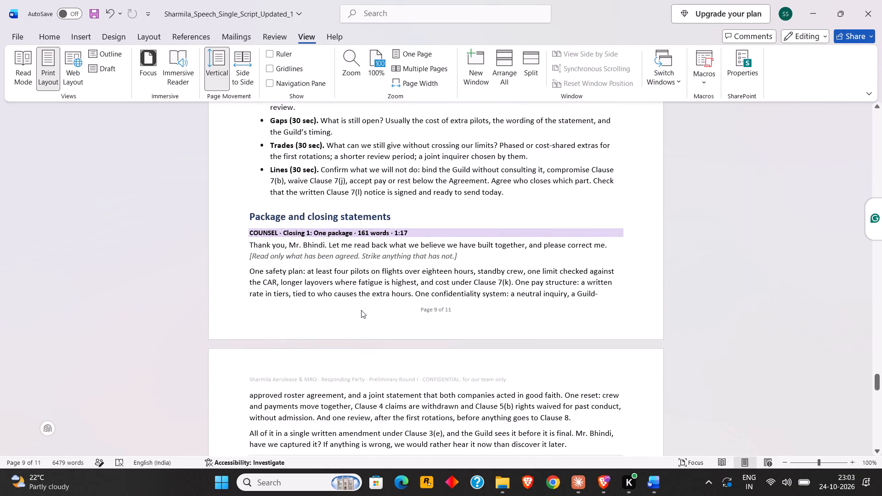
pyautogui.scroll(-2, 361, 310)
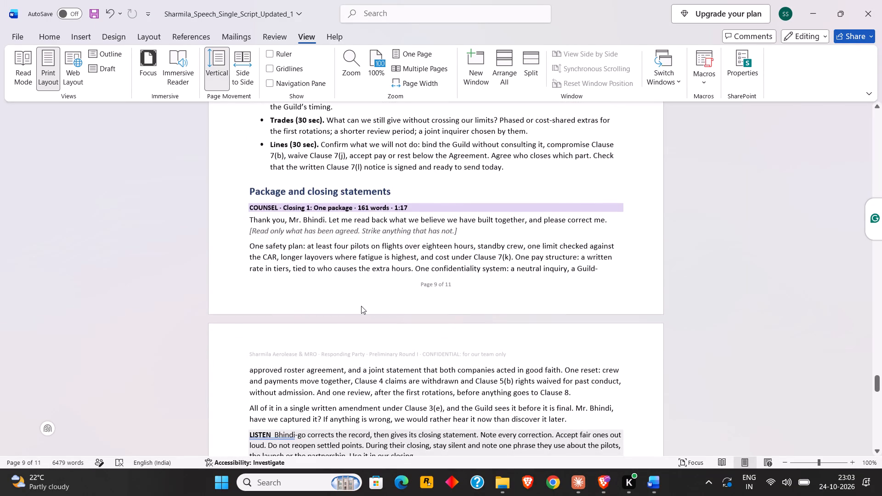
pyautogui.scroll(-1, 361, 306)
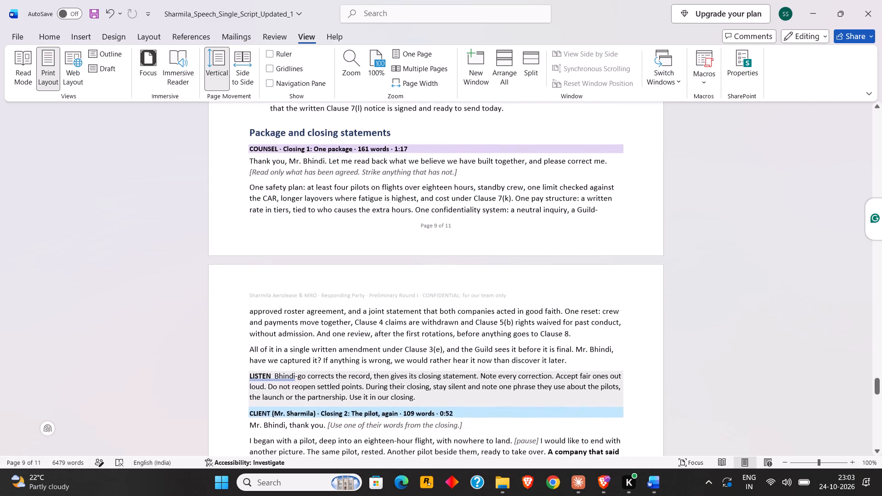
pyautogui.scroll(-1, 361, 306)
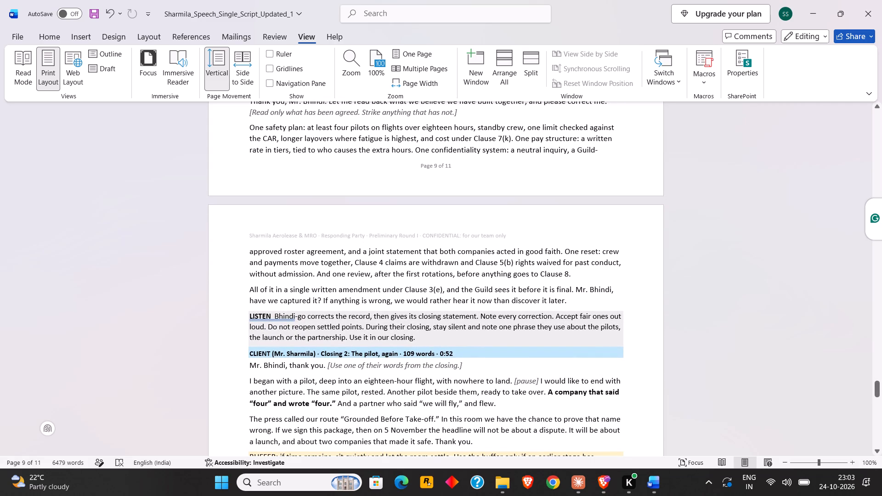
# Remove the extra space between "LISTEN" and "Bhindi-go" in the cue before Closing 2.
pyautogui.click(273, 315)
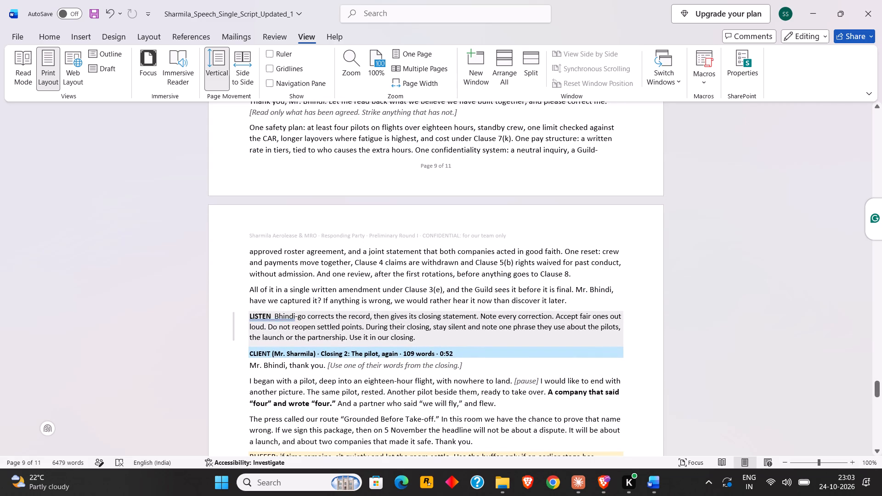
pyautogui.press('BackSpace')
# Delete the whole "Part 3 · Quick lines for the new points" section, including its heading, introductory paragraph and pushback table.
pyautogui.scroll(-1, 330, 331)
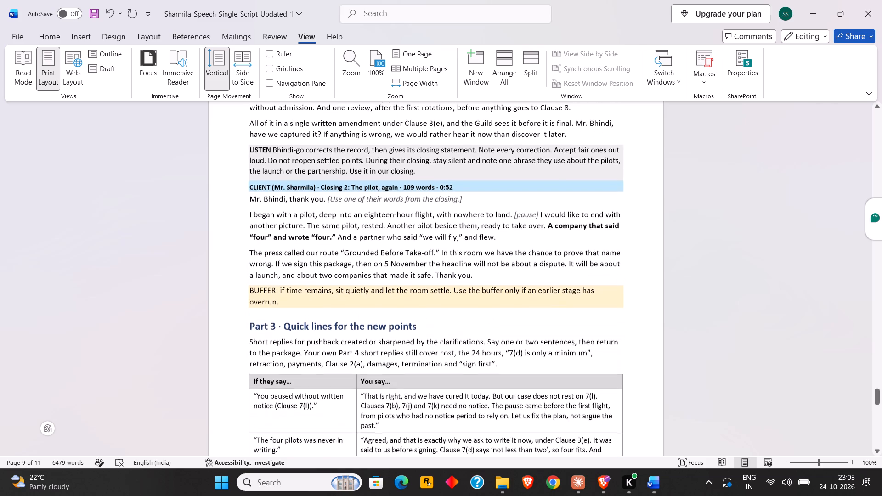
pyautogui.scroll(-1, 330, 331)
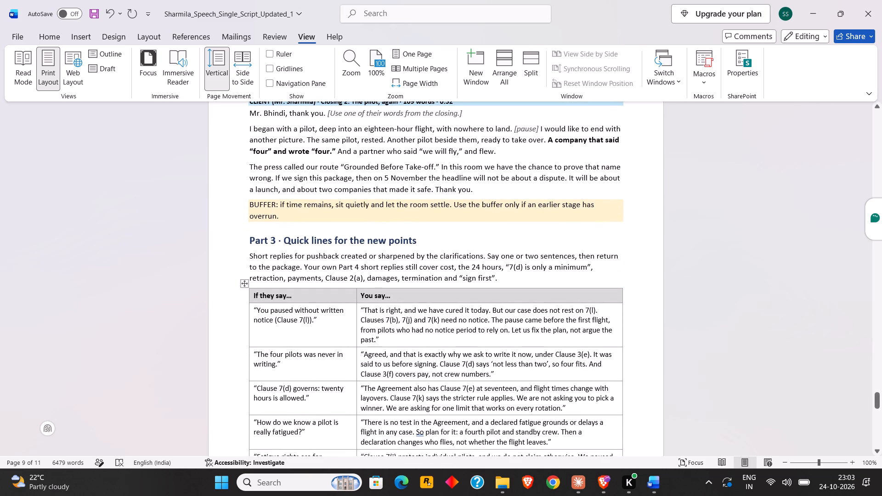
pyautogui.scroll(-1, 339, 268)
pyautogui.click(289, 222)
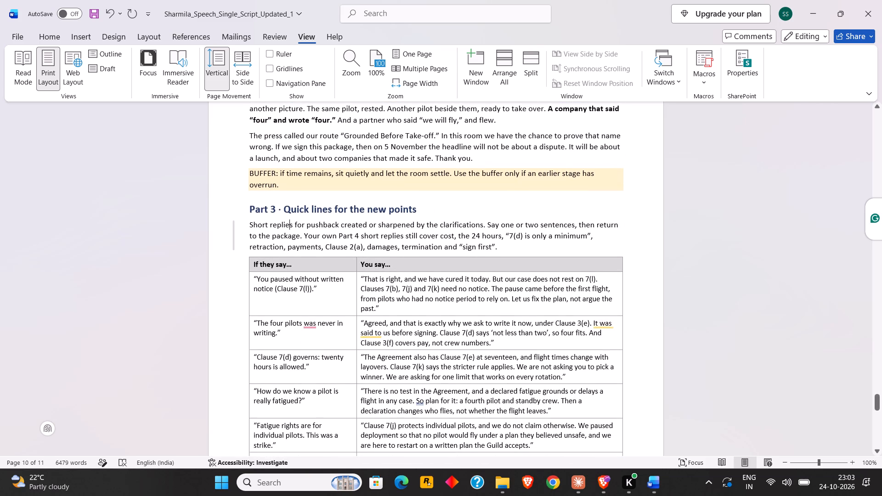
pyautogui.scroll(-2, 499, 248)
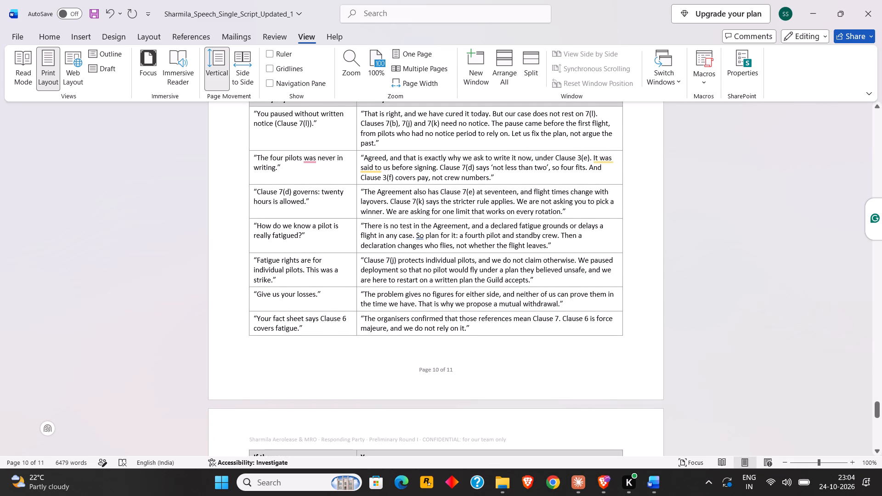
pyautogui.scroll(-2, 499, 248)
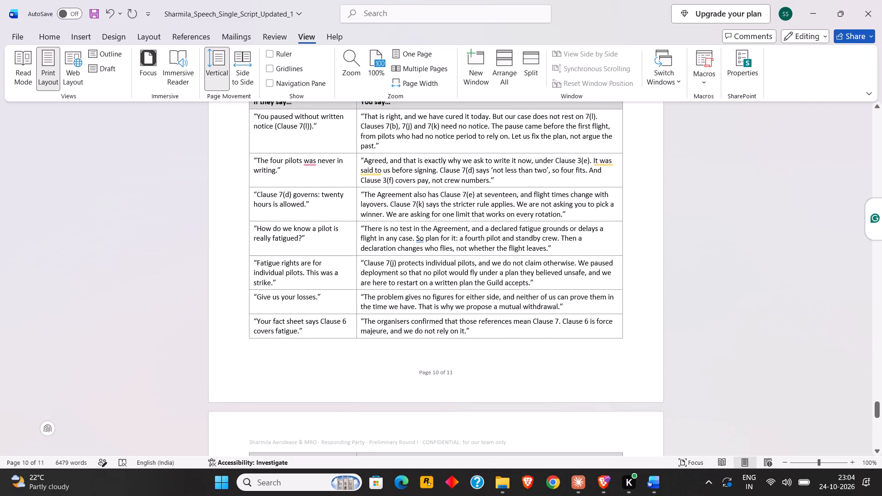
pyautogui.scroll(-2, 499, 248)
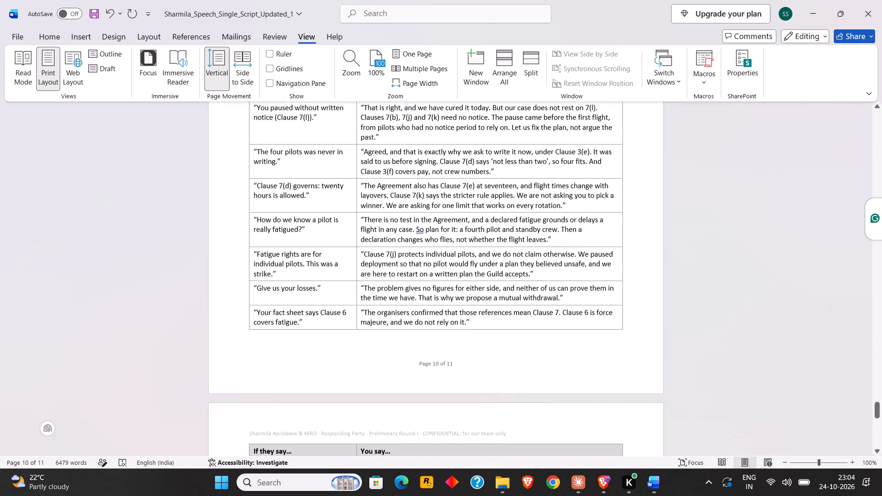
pyautogui.scroll(-2, 499, 248)
pyautogui.scroll(1, 499, 248)
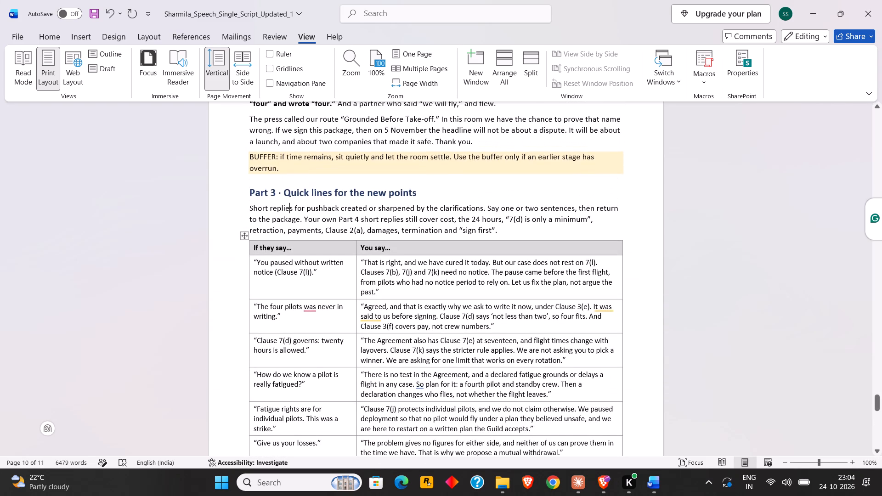
pyautogui.moveTo(251, 193); pyautogui.dragTo(431, 495)
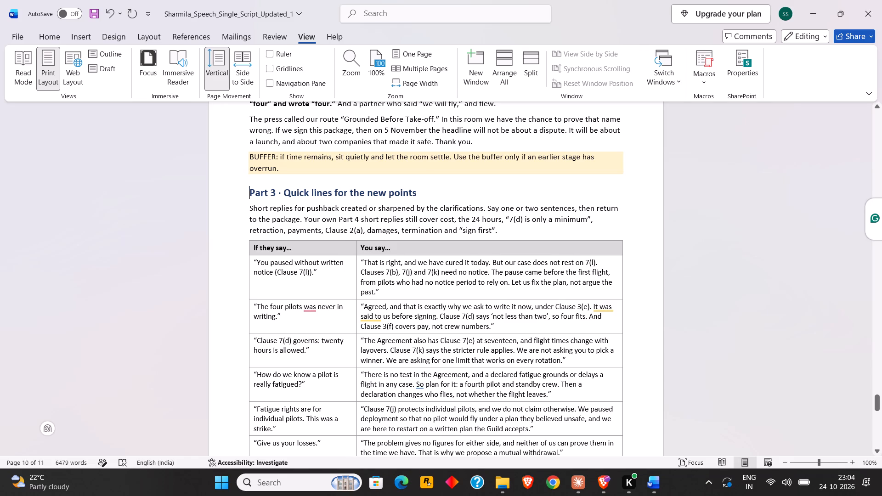
pyautogui.moveTo(431, 495); pyautogui.dragTo(583, 315)
pyautogui.press('BackSpace')
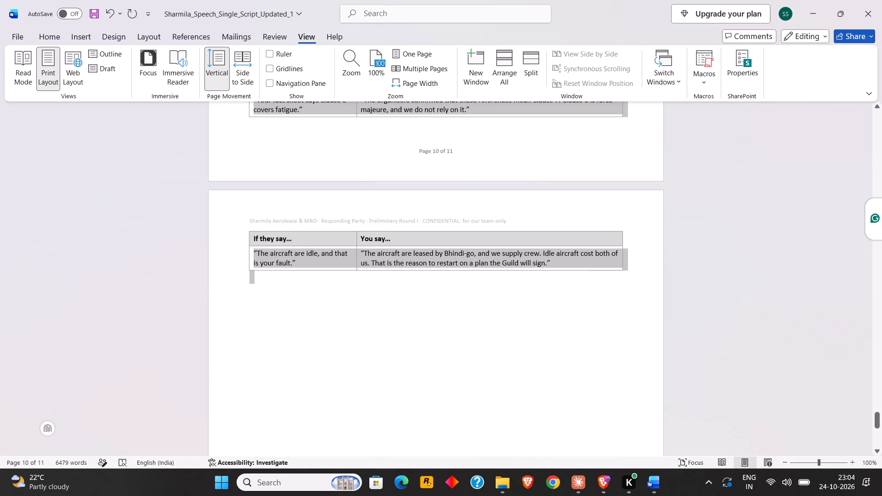
pyautogui.scroll(-5, 583, 315)
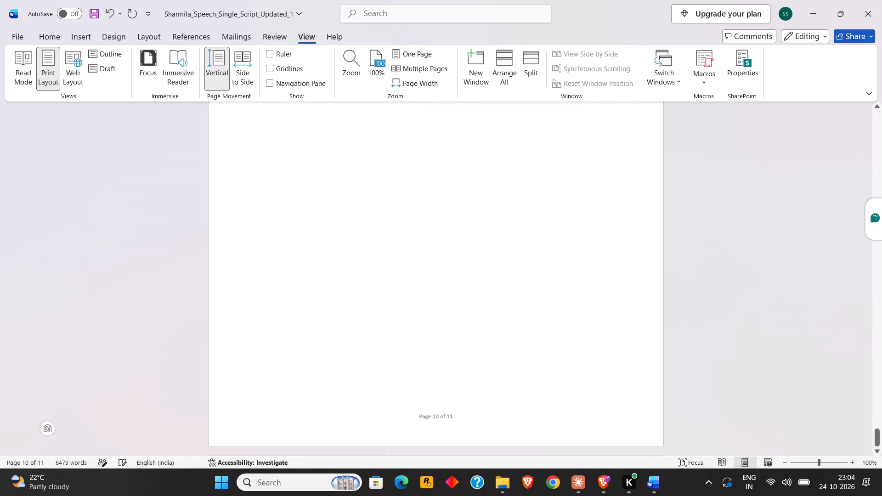
# Delete the "What the clarifications changed" heading and its table before Stage 1, keeping the colour key and Stage 1 text.
pyautogui.scroll(8, 583, 315)
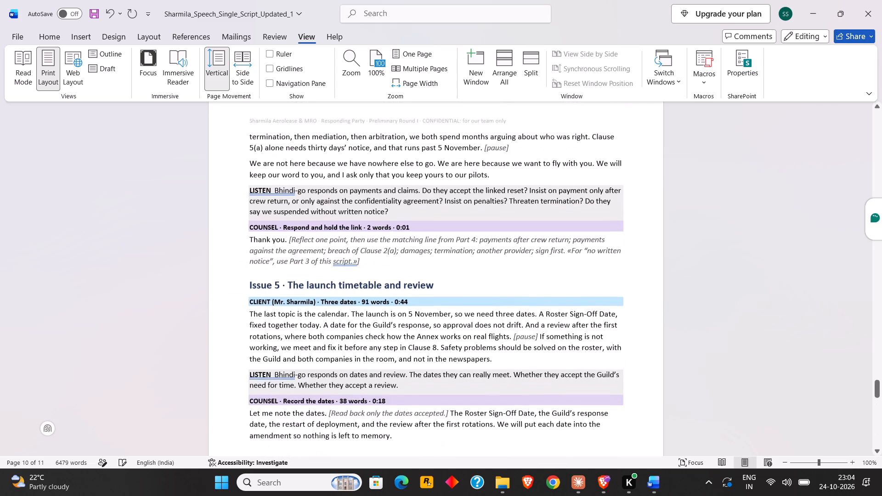
pyautogui.scroll(8, 583, 315)
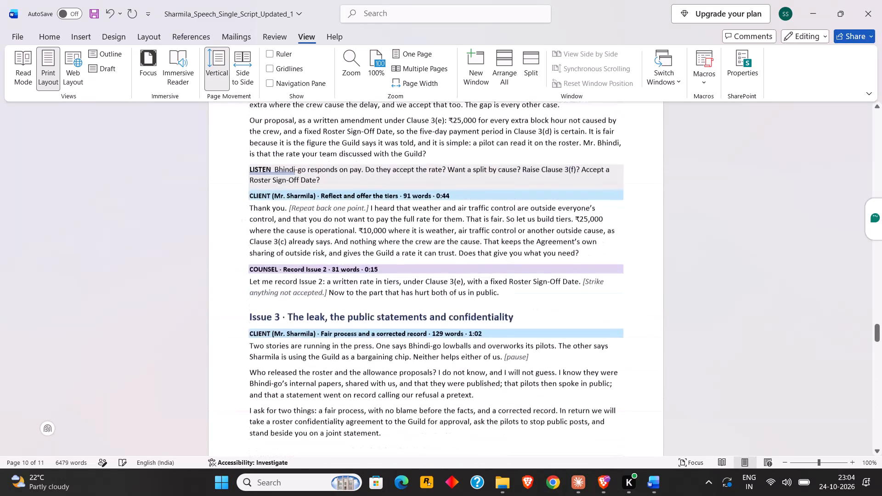
pyautogui.scroll(6, 583, 315)
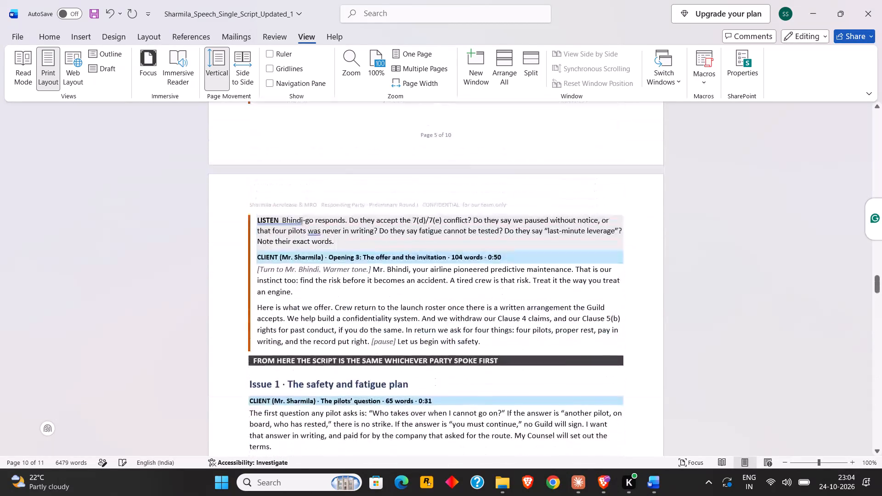
pyautogui.scroll(7, 583, 315)
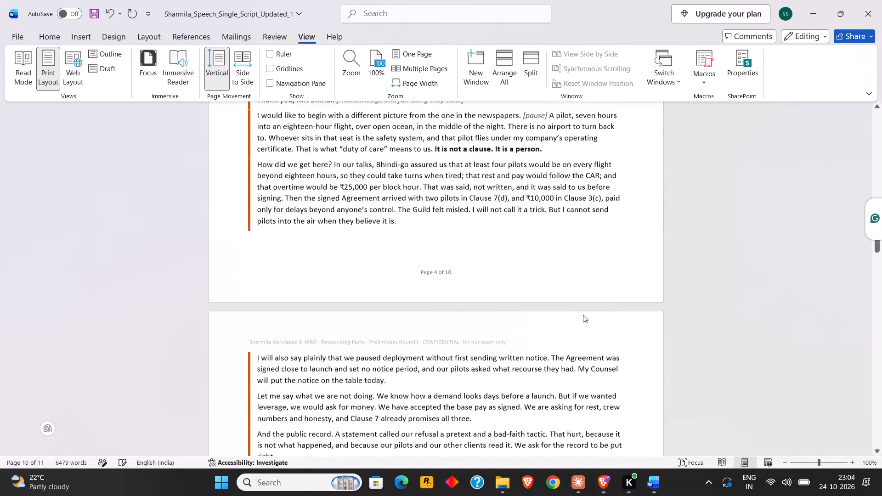
pyautogui.scroll(9, 583, 315)
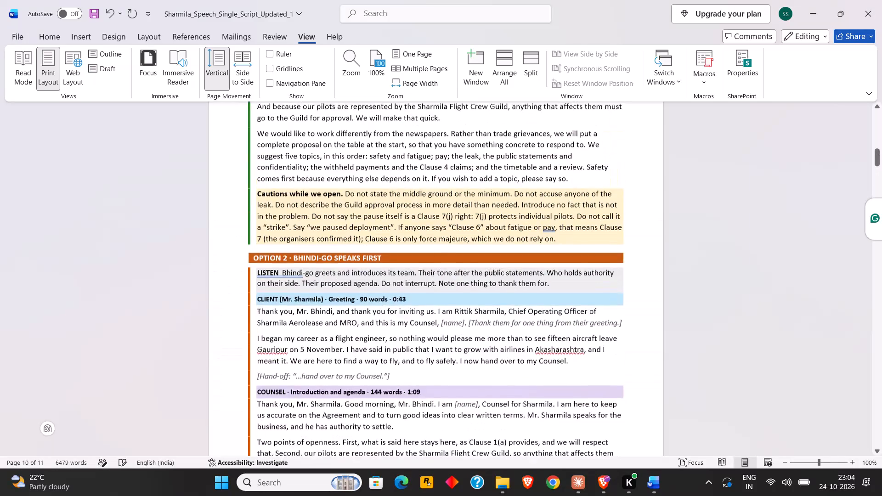
pyautogui.scroll(6, 583, 315)
pyautogui.scroll(-1, 583, 315)
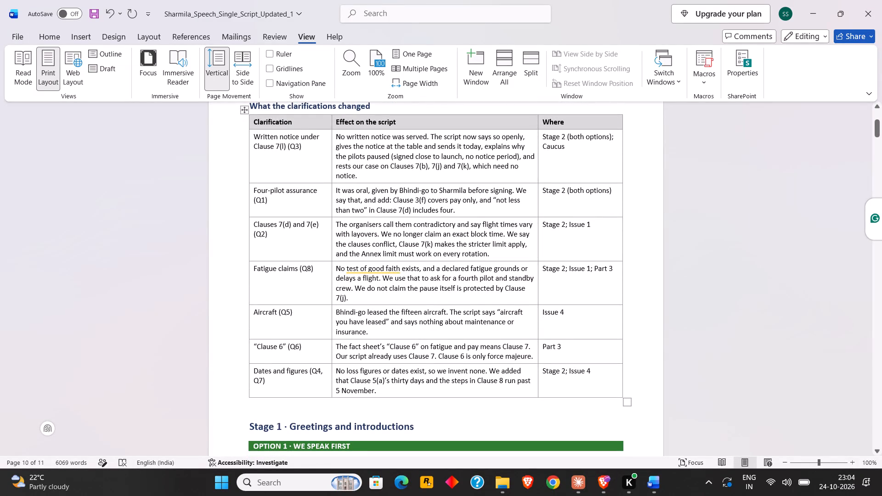
pyautogui.scroll(1, 583, 315)
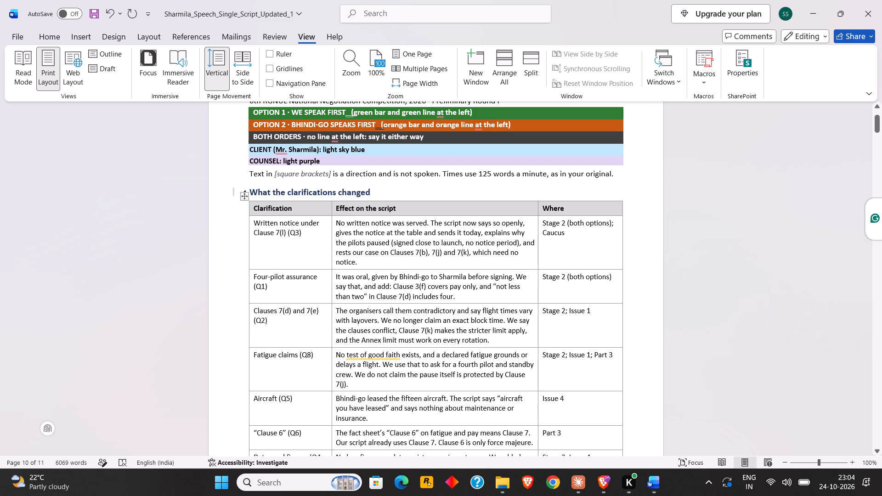
pyautogui.moveTo(251, 190); pyautogui.dragTo(582, 295)
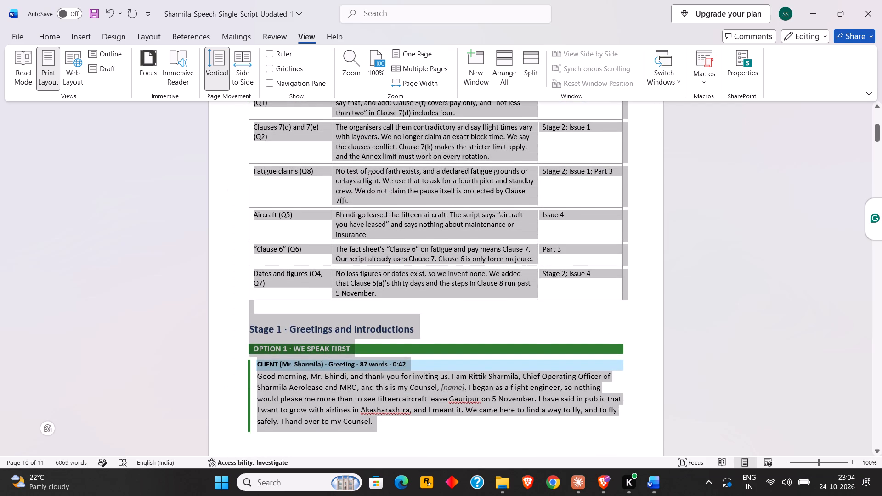
pyautogui.moveTo(582, 295); pyautogui.dragTo(616, 286)
pyautogui.press('BackSpace')
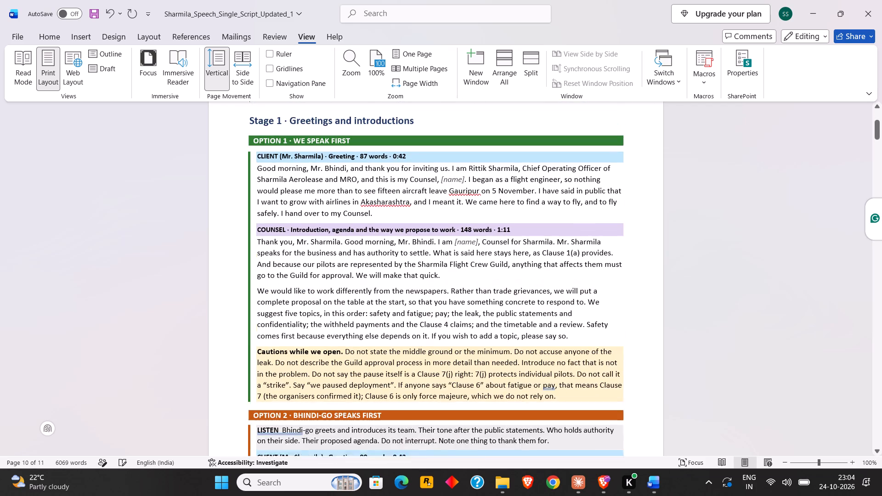
pyautogui.click(599, 312)
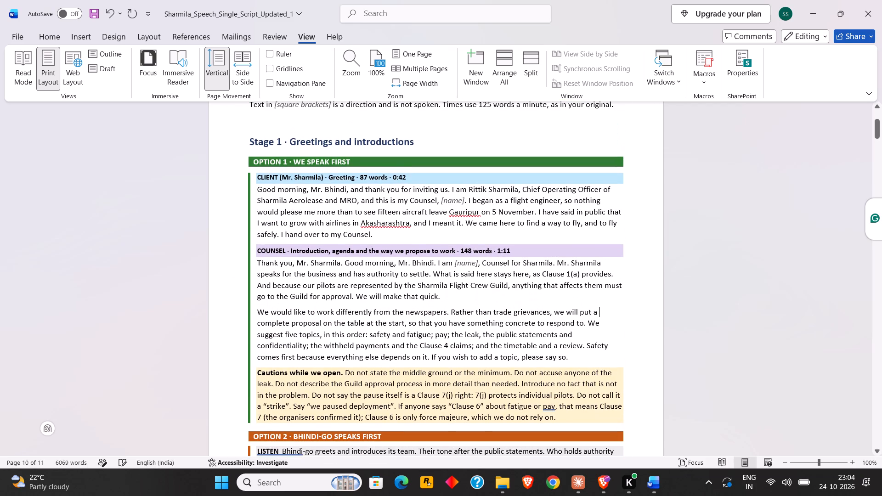
# Delete the "Cautions while we open" note at the end of Option 1 in Stage 1.
pyautogui.scroll(1, 599, 312)
pyautogui.scroll(-3, 599, 312)
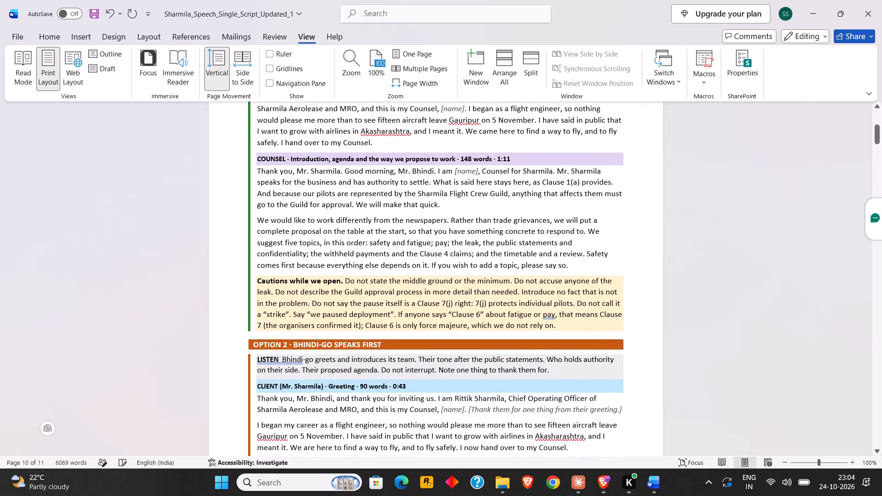
pyautogui.scroll(-1, 599, 312)
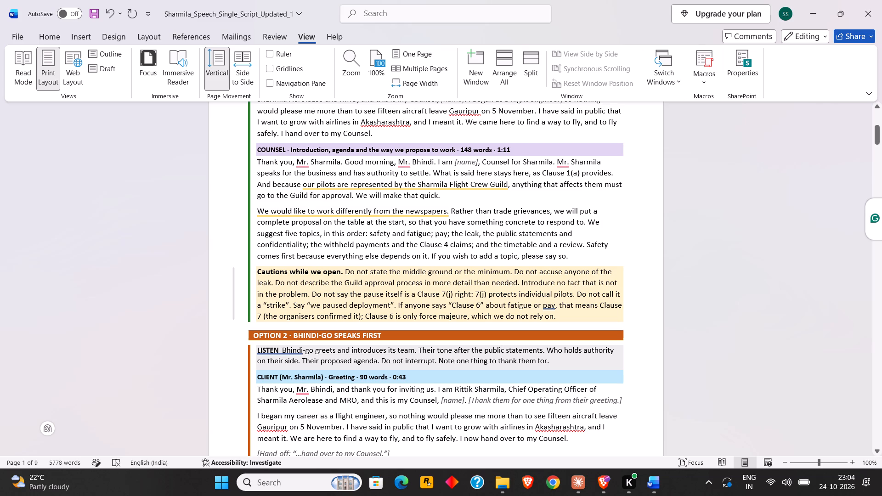
pyautogui.moveTo(560, 317); pyautogui.dragTo(281, 276)
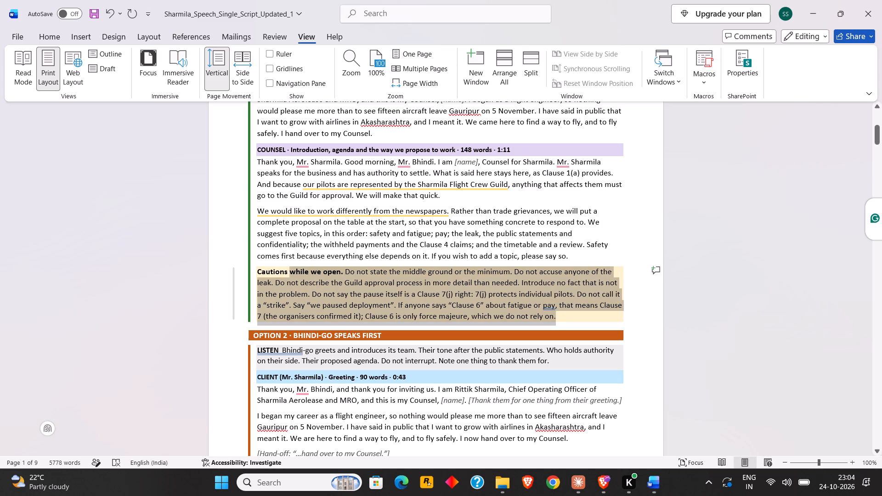
pyautogui.moveTo(281, 276); pyautogui.dragTo(270, 276)
pyautogui.press('BackSpace')
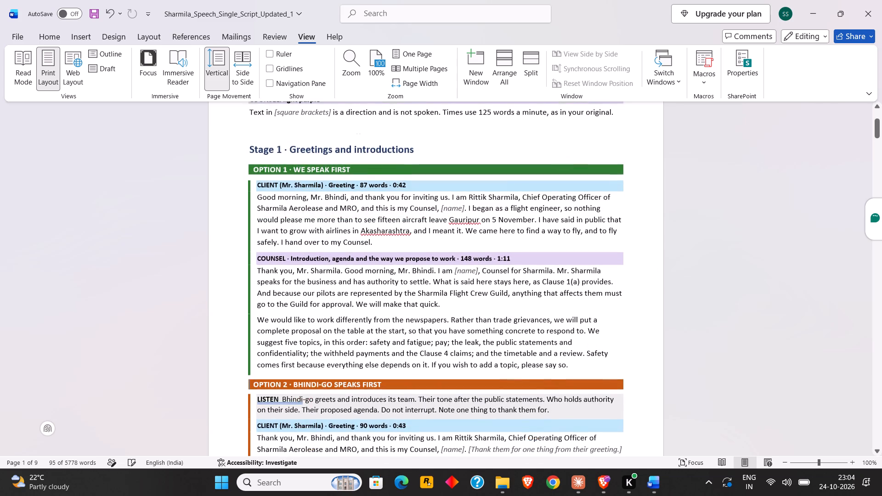
# Delete the LISTEN cue about Bhindi-go's greeting at the start of Option 2 in Stage 1.
pyautogui.scroll(-2, 270, 276)
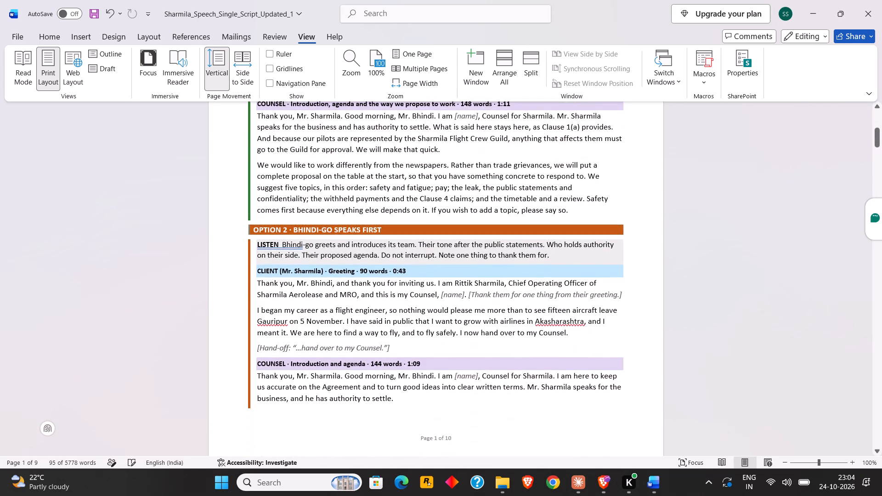
pyautogui.scroll(-1, 270, 276)
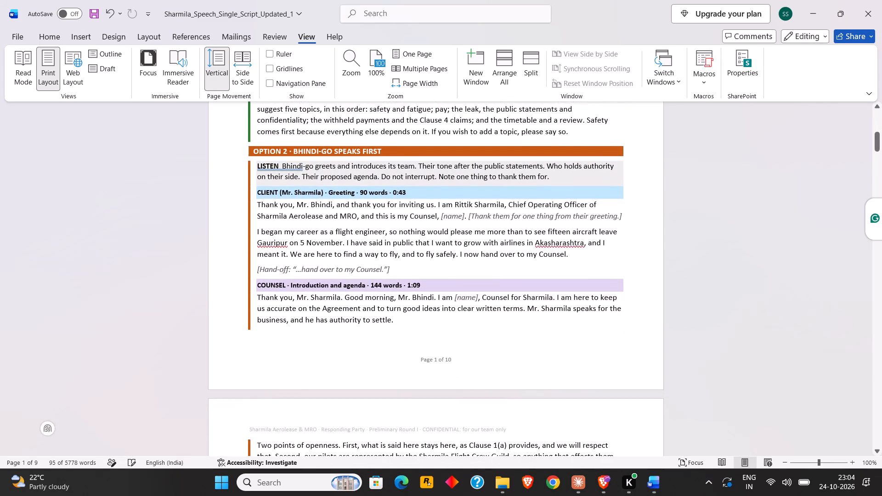
pyautogui.scroll(-1, 270, 276)
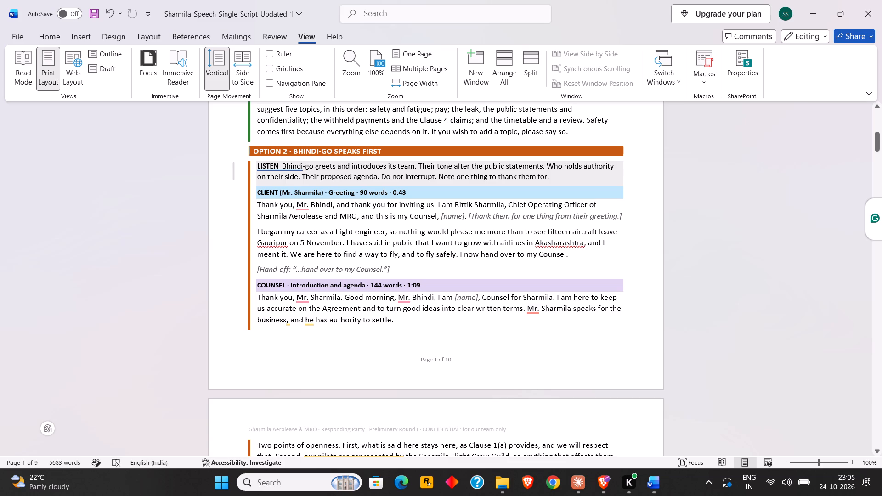
pyautogui.moveTo(554, 181); pyautogui.dragTo(267, 167)
pyautogui.press('BackSpace')
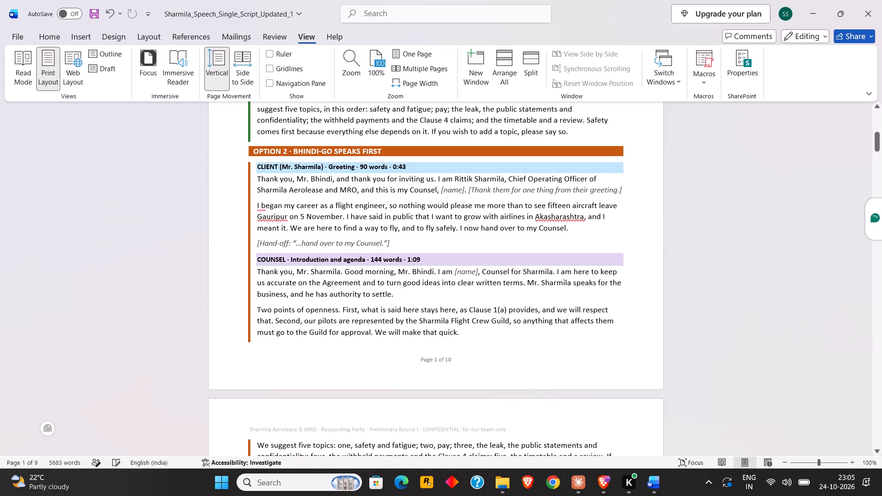
# Review the script from the colour key through the Stage 1 greetings and both Stage 2 opening options to Issue 1.
pyautogui.scroll(4, 395, 249)
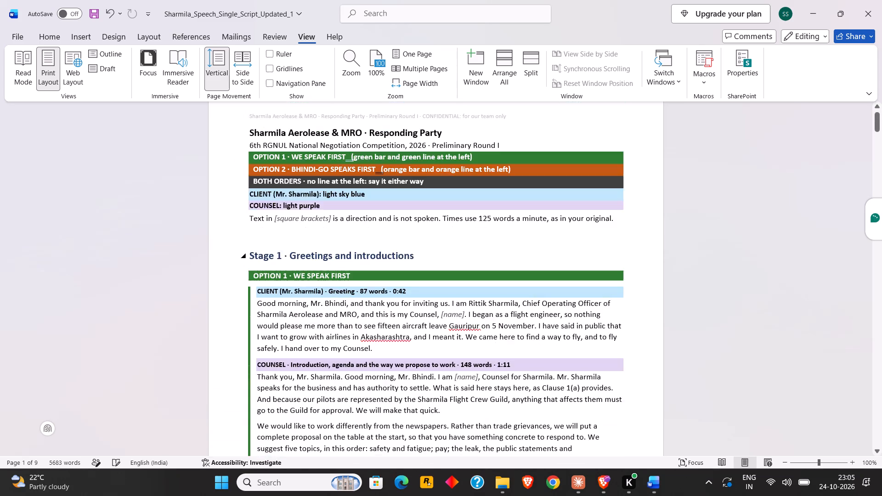
pyautogui.scroll(-3, 395, 249)
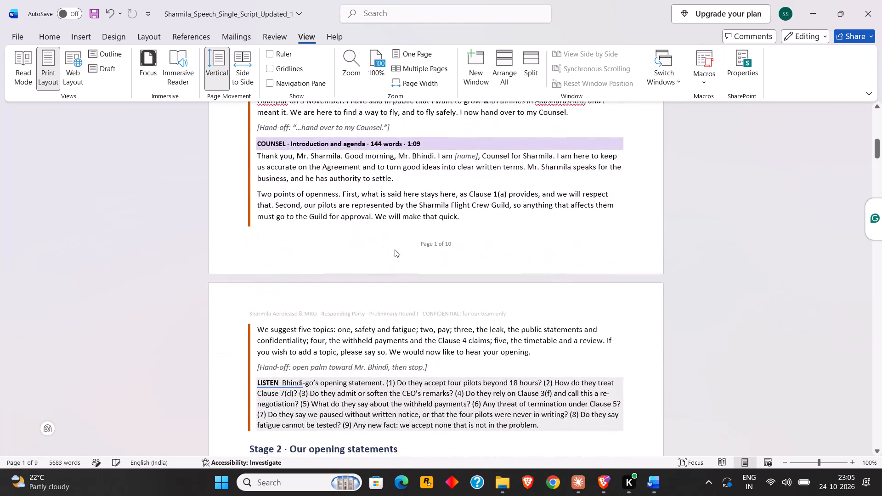
pyautogui.scroll(-2, 395, 249)
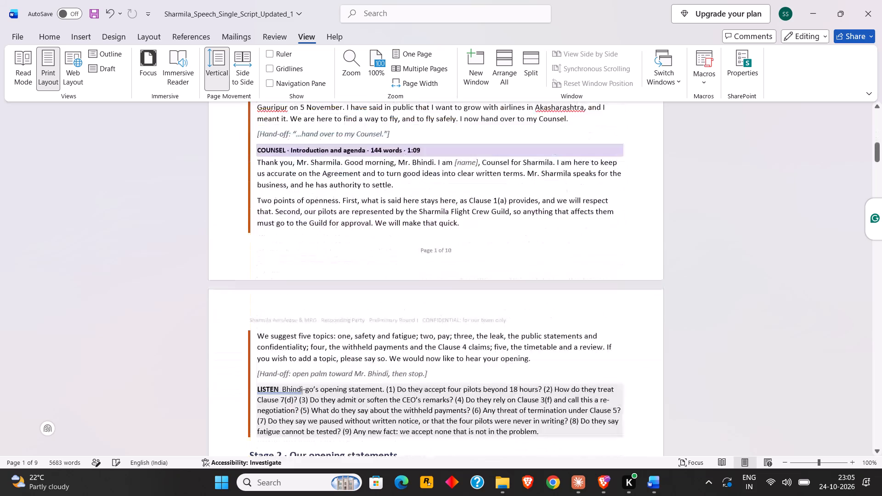
pyautogui.scroll(-3, 395, 249)
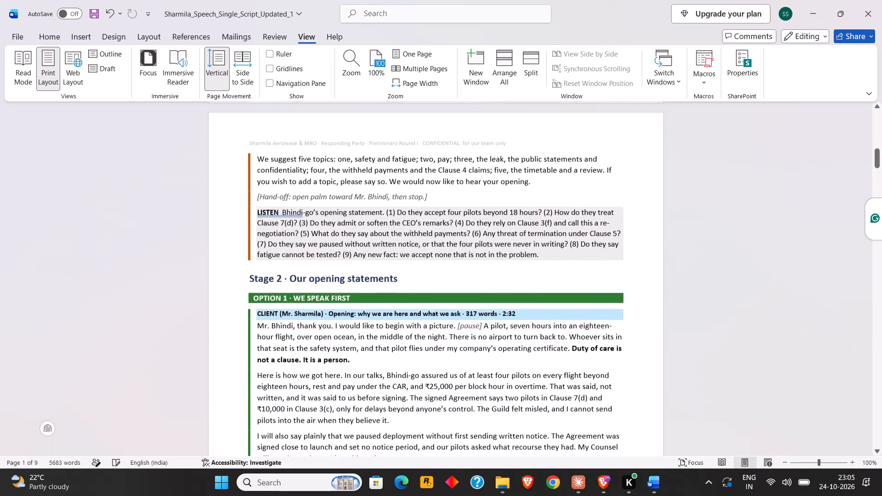
pyautogui.scroll(-4, 395, 249)
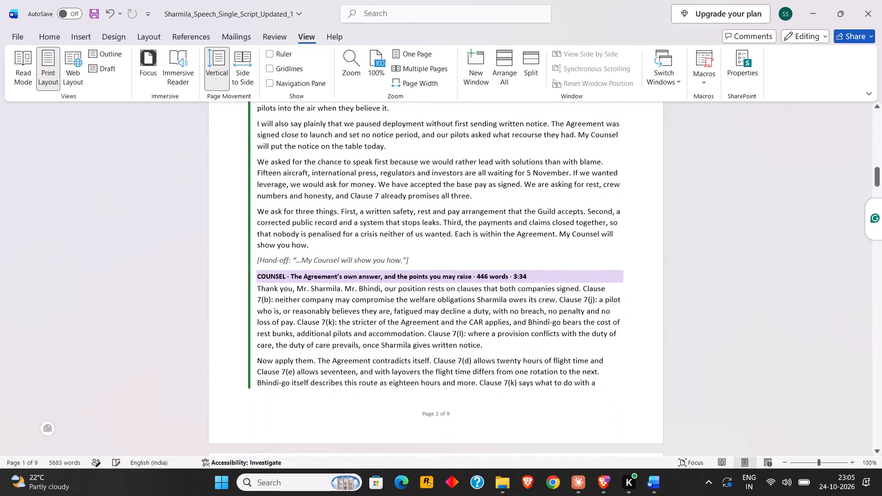
pyautogui.scroll(-3, 395, 249)
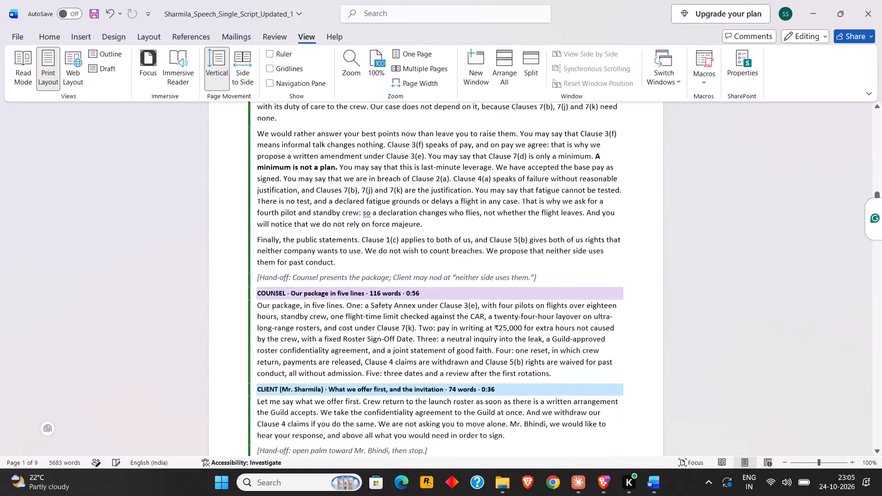
pyautogui.scroll(-2, 395, 249)
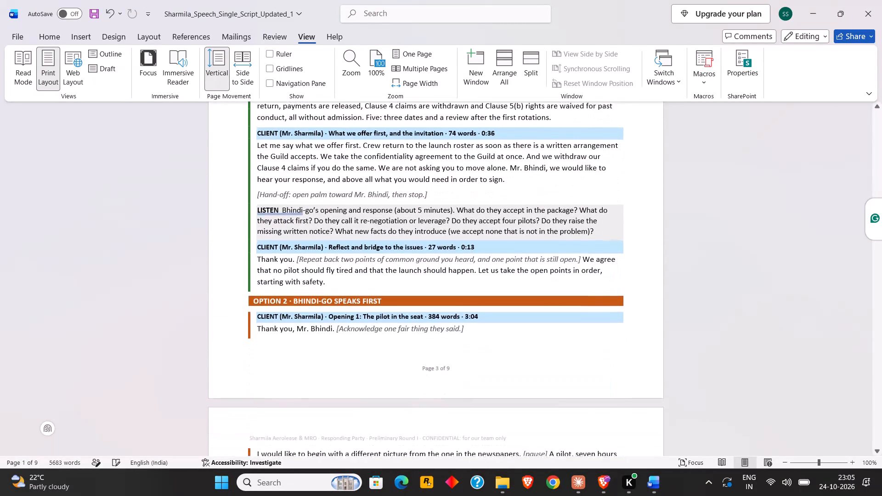
pyautogui.scroll(-2, 395, 249)
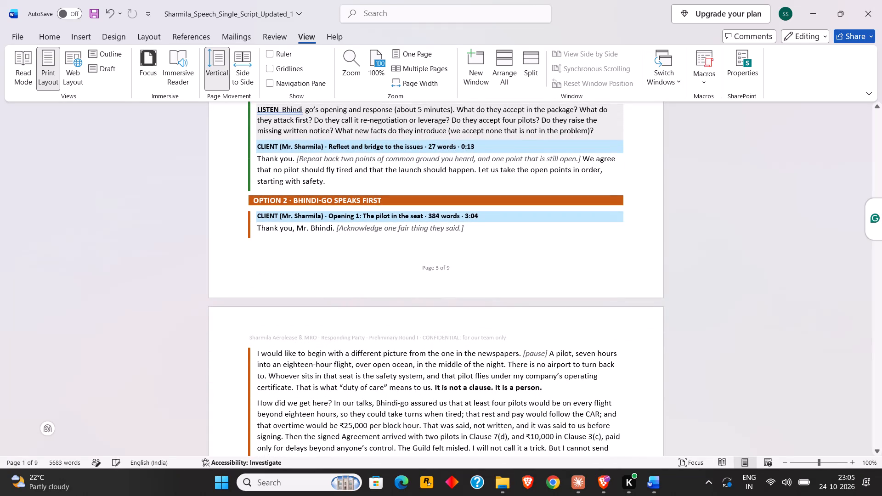
pyautogui.scroll(-5, 395, 249)
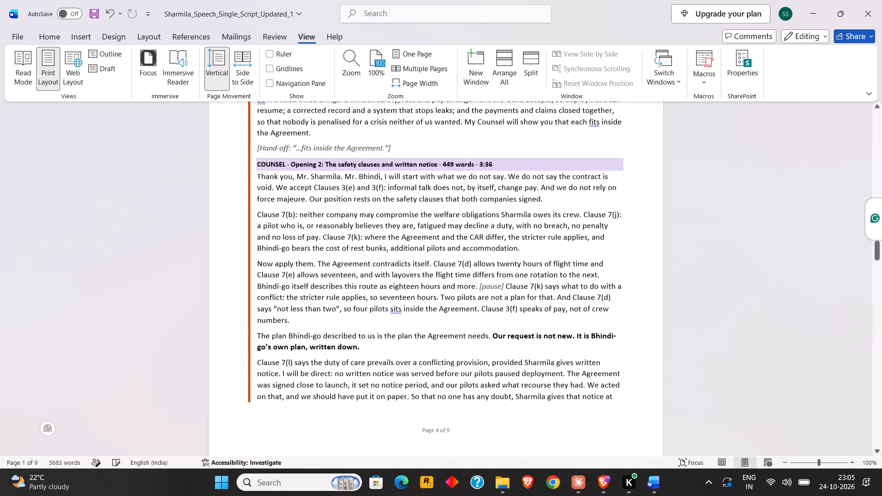
pyautogui.scroll(-4, 395, 249)
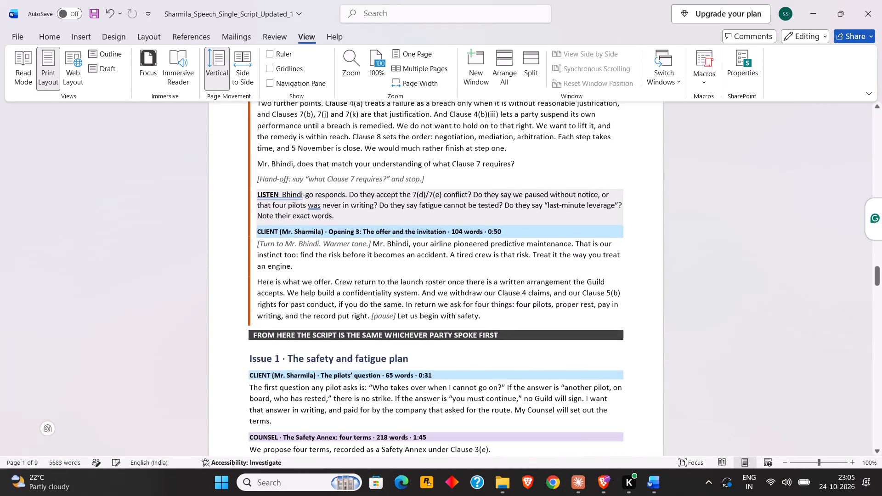
pyautogui.scroll(-1, 395, 249)
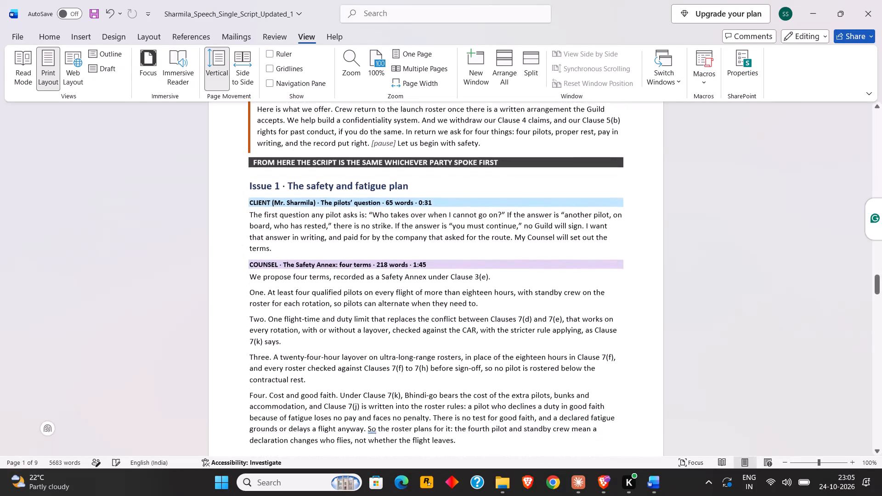
# Examine the Issue 1 safety plan, its LISTEN and OPTIONAL cues and the start of Issue 2, and recheck the Stage 1 greetings.
pyautogui.scroll(1, 395, 249)
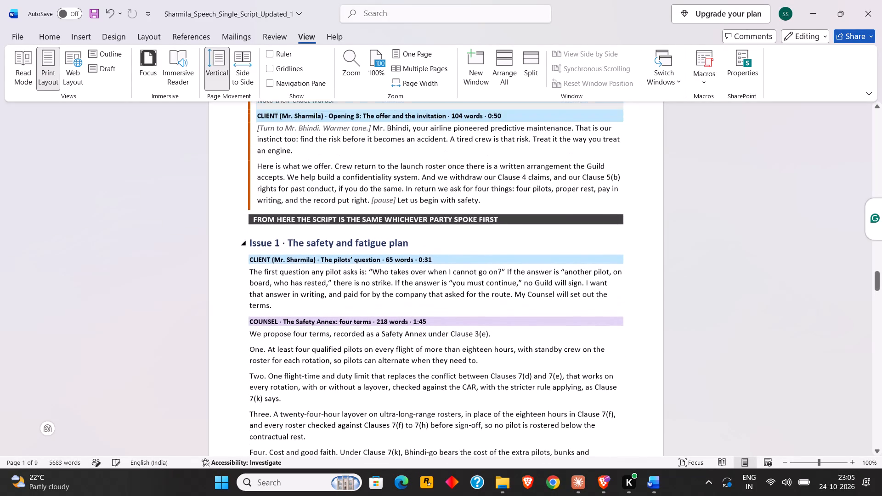
pyautogui.scroll(2, 395, 249)
pyautogui.scroll(-1, 395, 249)
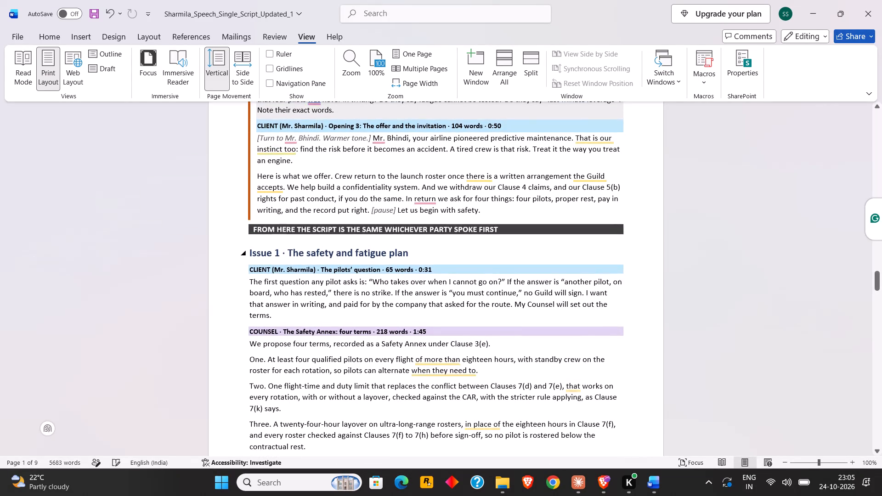
pyautogui.scroll(-1, 395, 249)
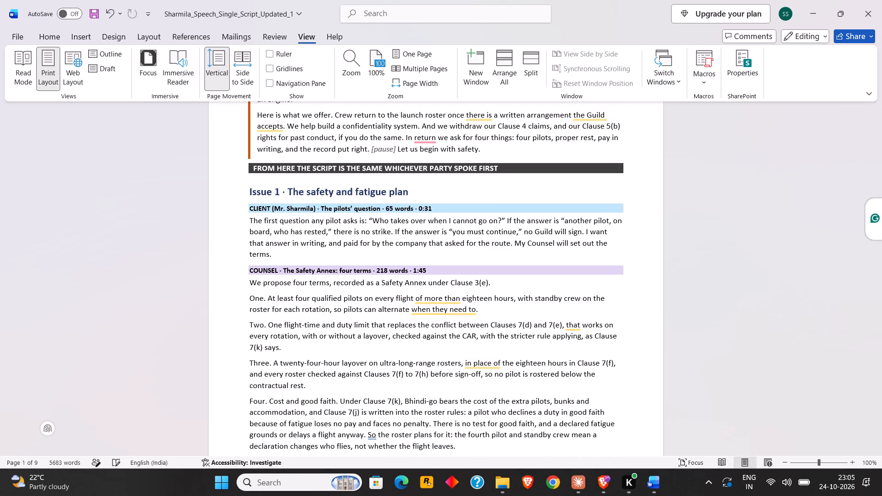
pyautogui.scroll(-3, 395, 249)
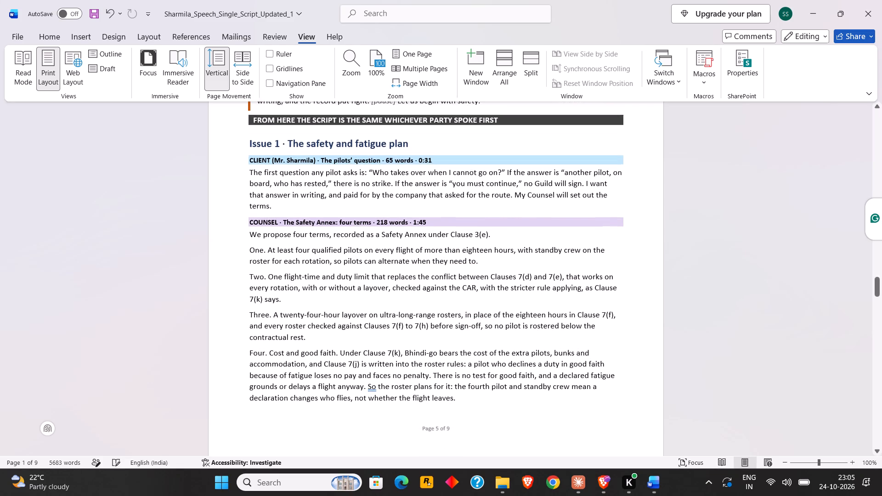
pyautogui.scroll(-2, 395, 249)
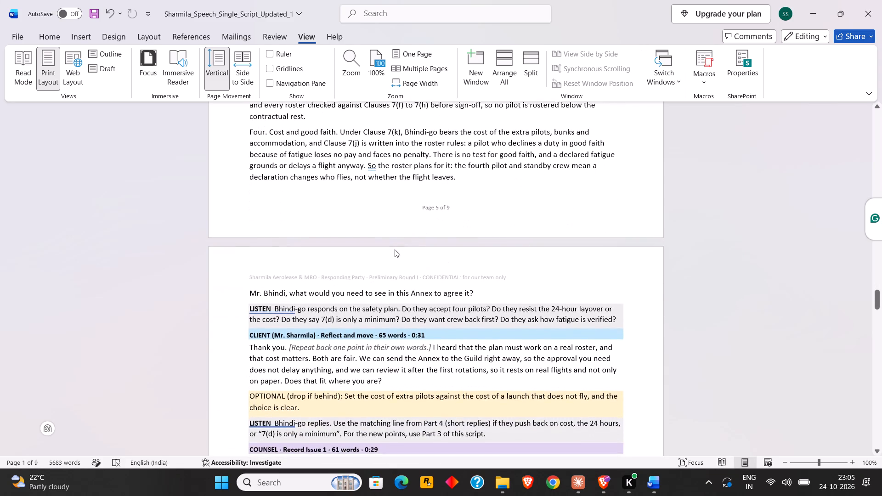
pyautogui.scroll(-3, 395, 249)
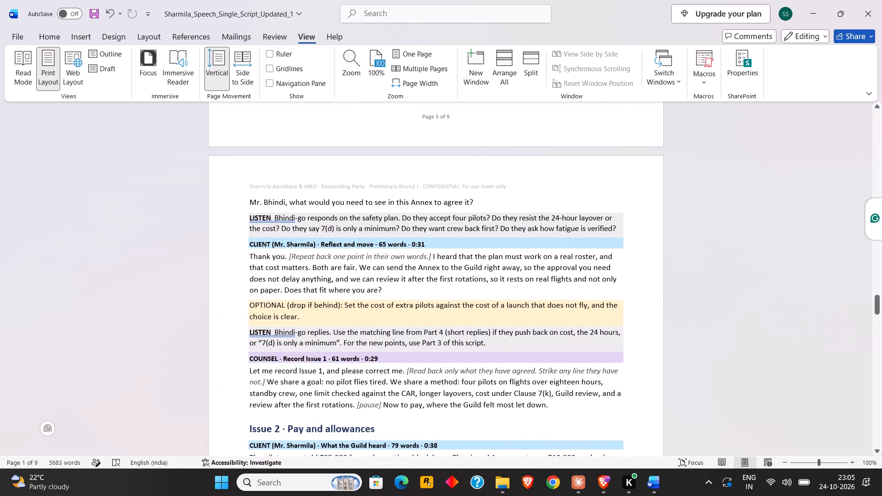
pyautogui.scroll(-1, 395, 249)
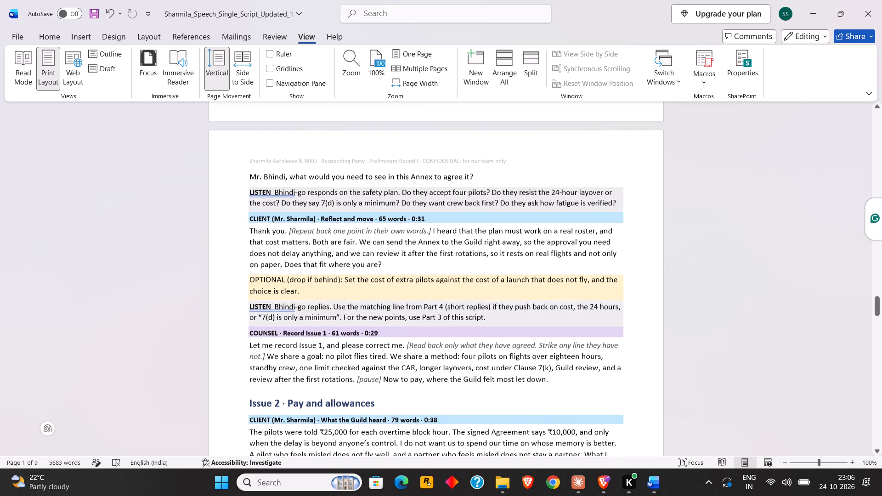
pyautogui.scroll(-2, 395, 249)
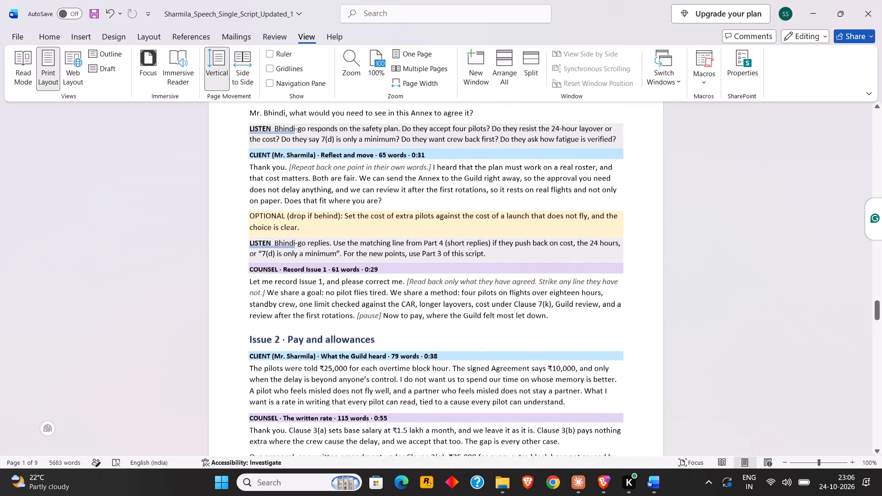
pyautogui.scroll(-2, 395, 249)
pyautogui.scroll(15, 395, 249)
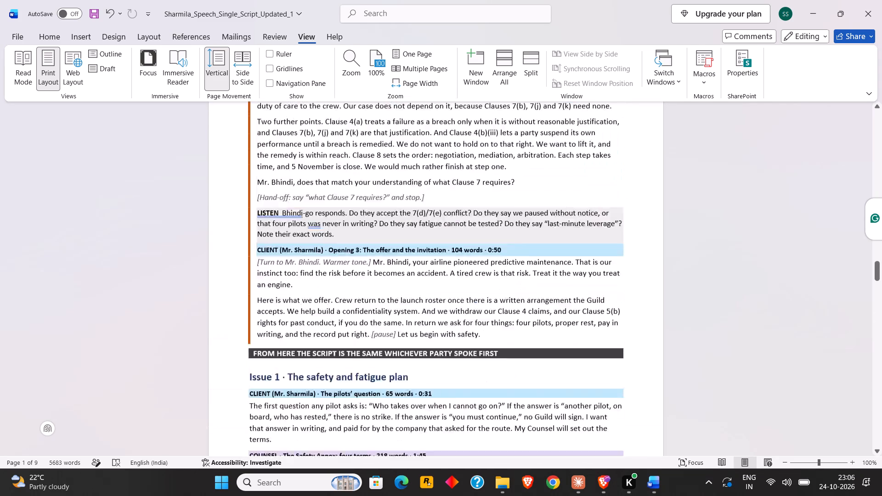
pyautogui.scroll(-2, 395, 249)
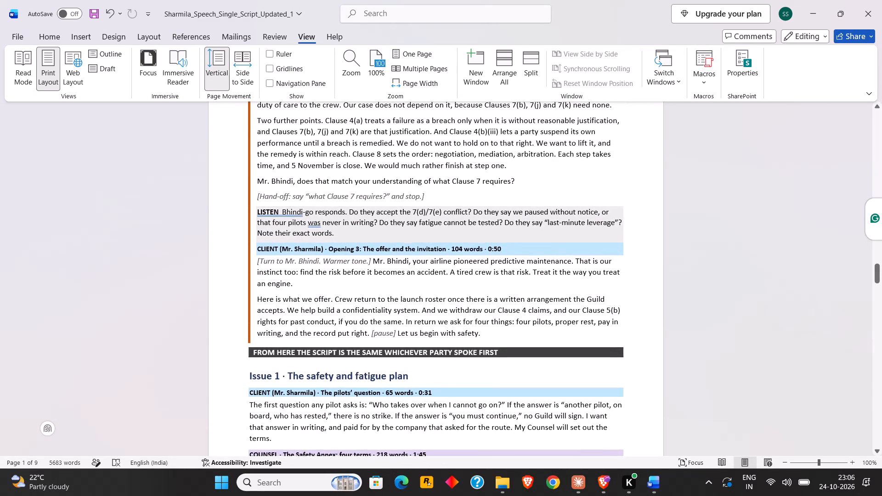
pyautogui.scroll(2, 365, 227)
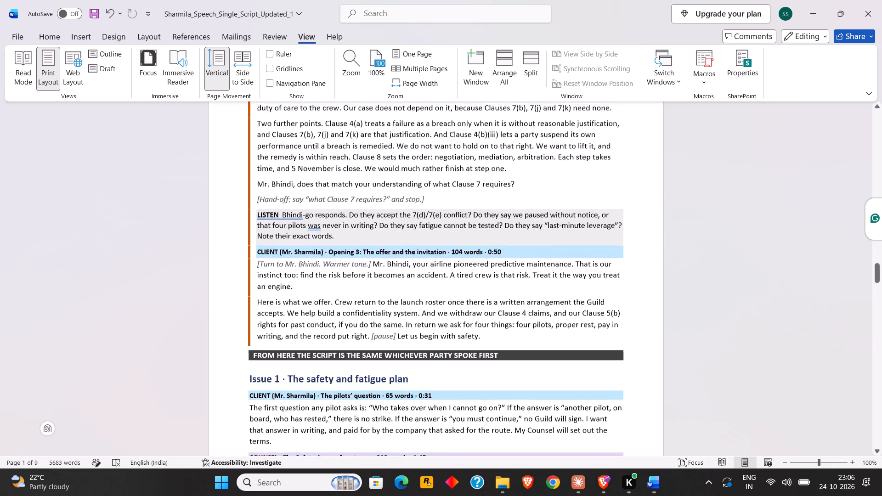
pyautogui.scroll(20, 365, 227)
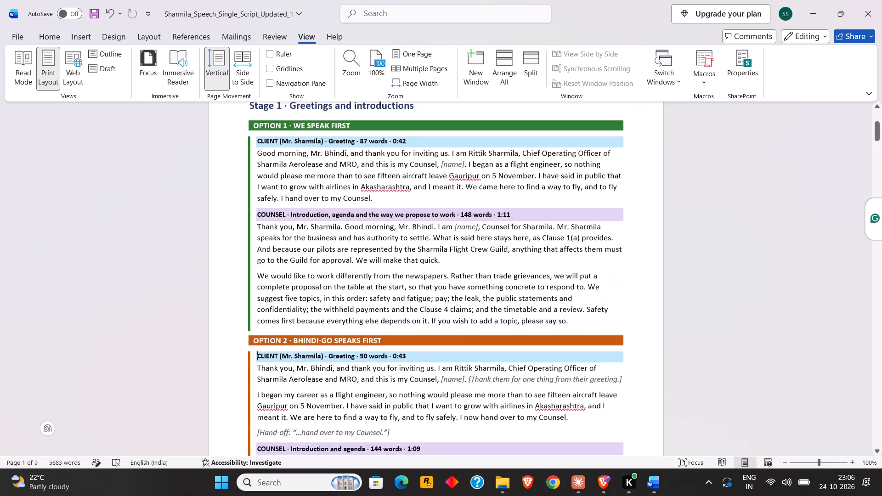
pyautogui.scroll(4, 365, 227)
pyautogui.scroll(-14, 365, 227)
# Delete the highlighted BUFFER note after the Closing 2 speech, along with the empty paragraph it leaves.
pyautogui.scroll(-3, 365, 227)
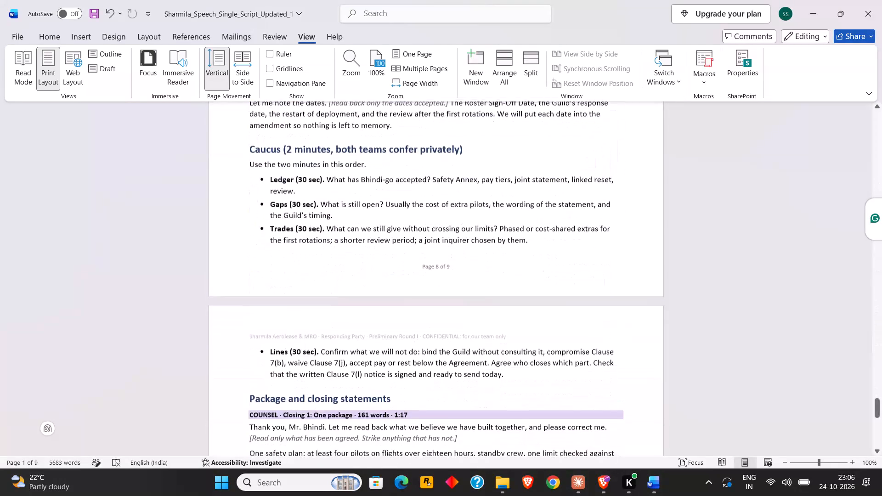
pyautogui.scroll(-5, 365, 227)
pyautogui.scroll(2, 365, 227)
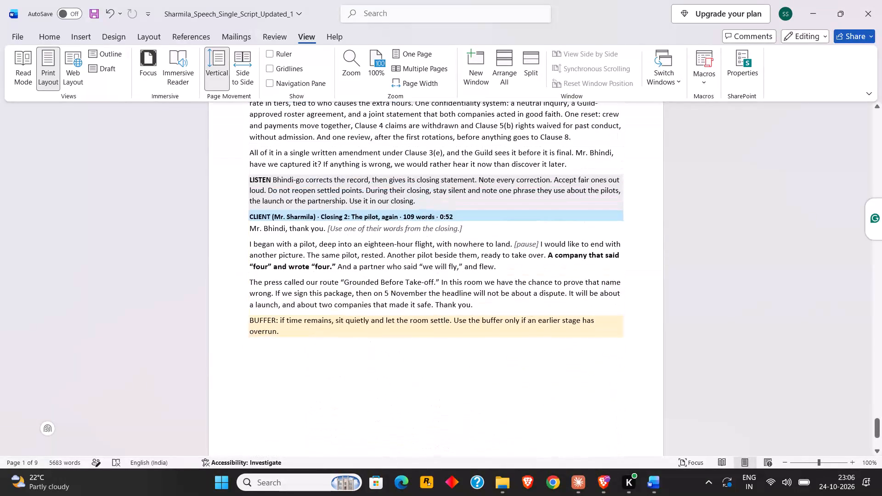
pyautogui.scroll(1, 365, 227)
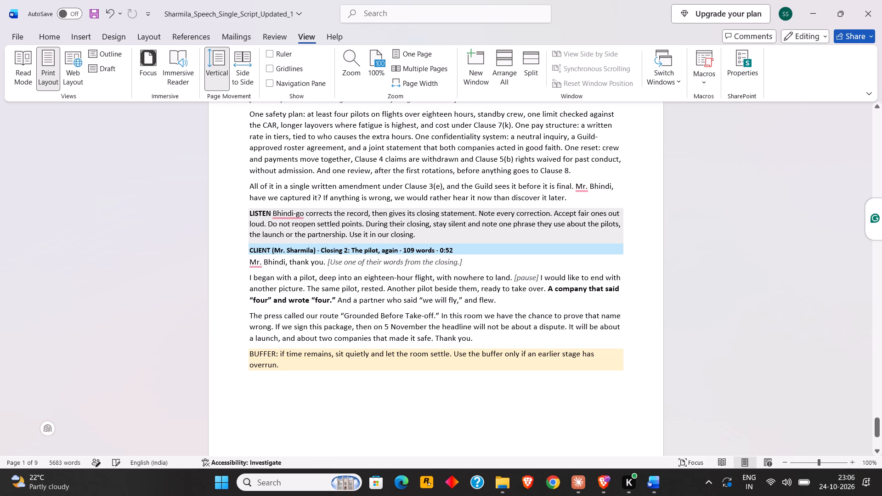
pyautogui.moveTo(290, 371); pyautogui.dragTo(255, 356)
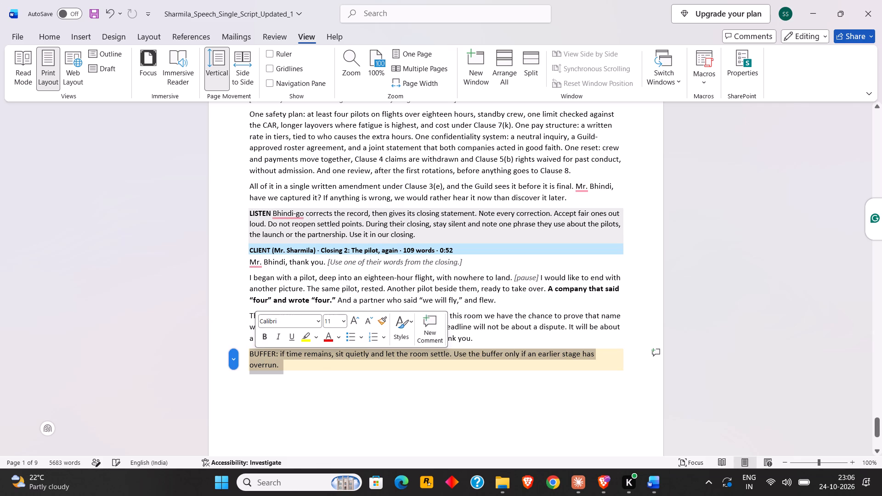
pyautogui.press('BackSpace')
pyautogui.press('BackSpace')
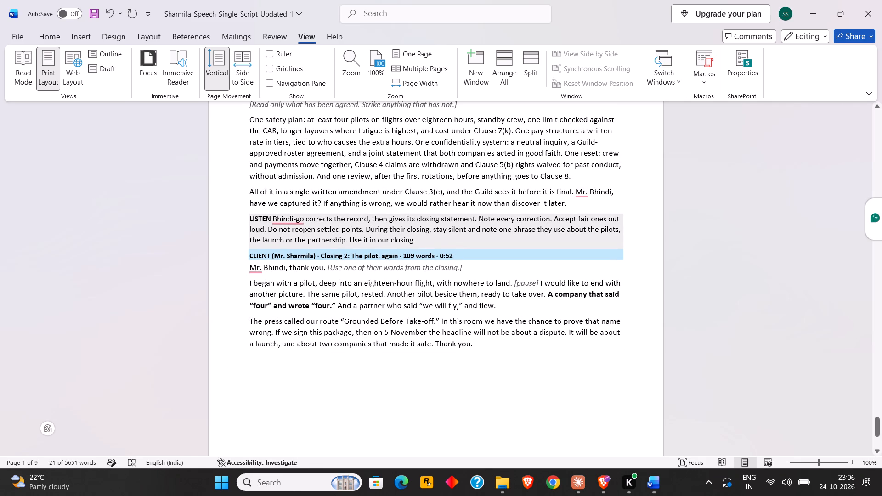
# Place the final "Thank you." of Closing 2 on its own line, separated from the speech by a blank paragraph.
pyautogui.click(436, 347)
pyautogui.press('Return')
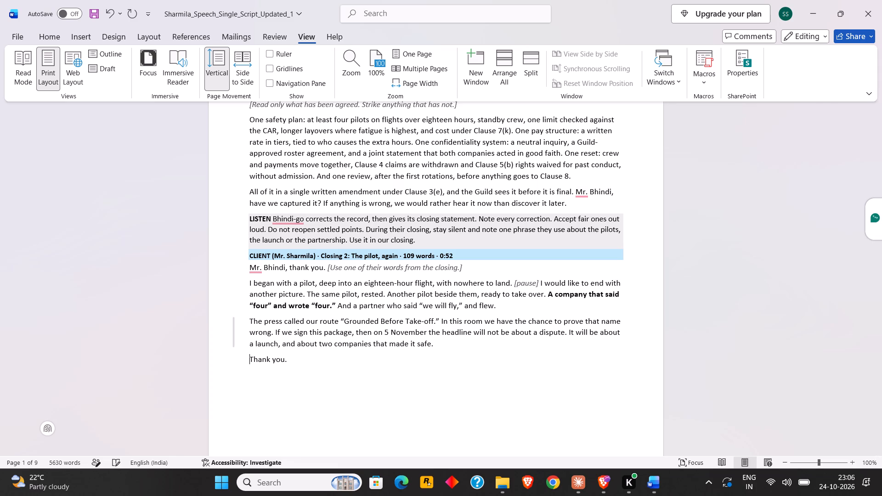
pyautogui.press('Return')
pyautogui.scroll(-1, 516, 333)
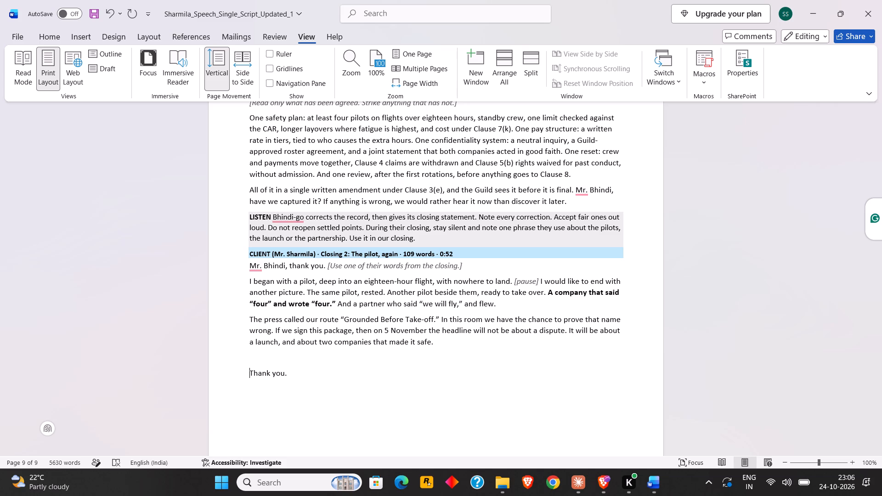
# Delete the whole Caucus section, from its heading through the Ledger, Gaps, Trades and Lines bullets, before Package and closing statements.
pyautogui.scroll(2, 516, 333)
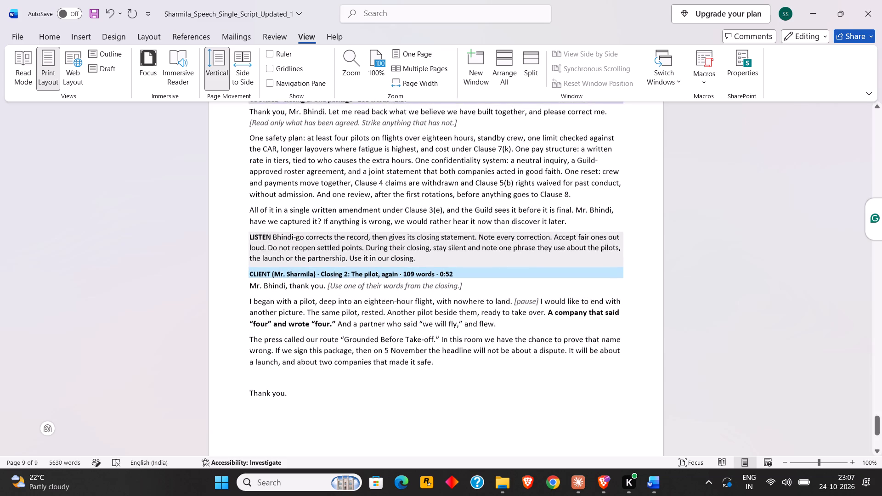
pyautogui.scroll(2, 516, 336)
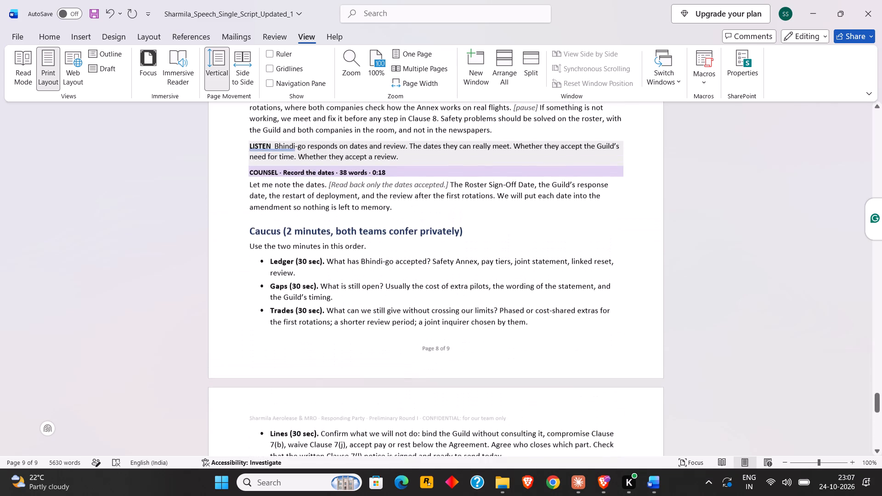
pyautogui.scroll(-1, 516, 336)
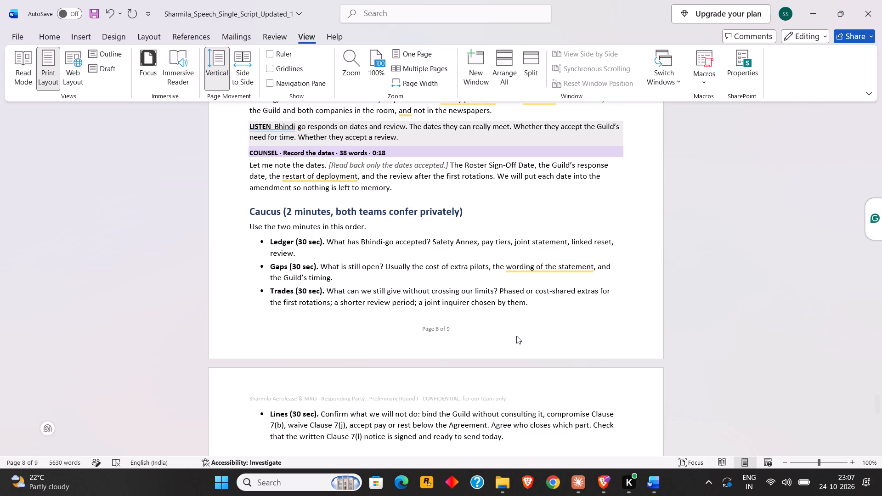
pyautogui.scroll(-1, 516, 336)
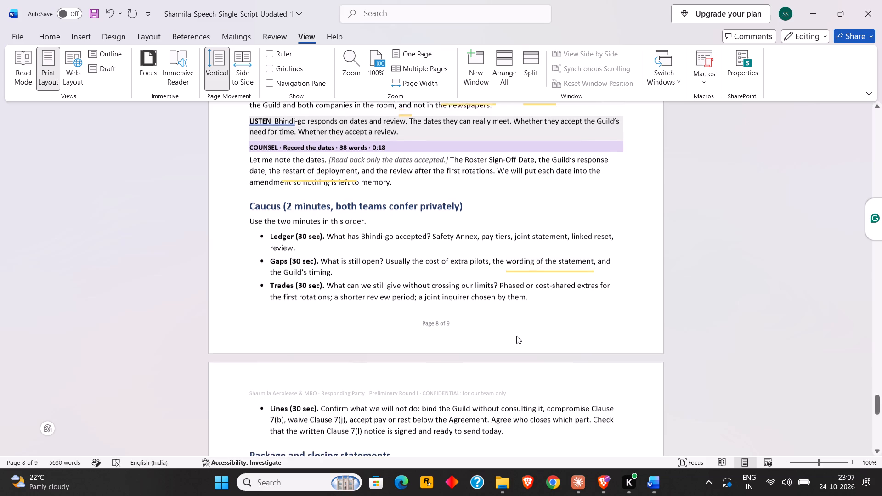
pyautogui.scroll(2, 516, 336)
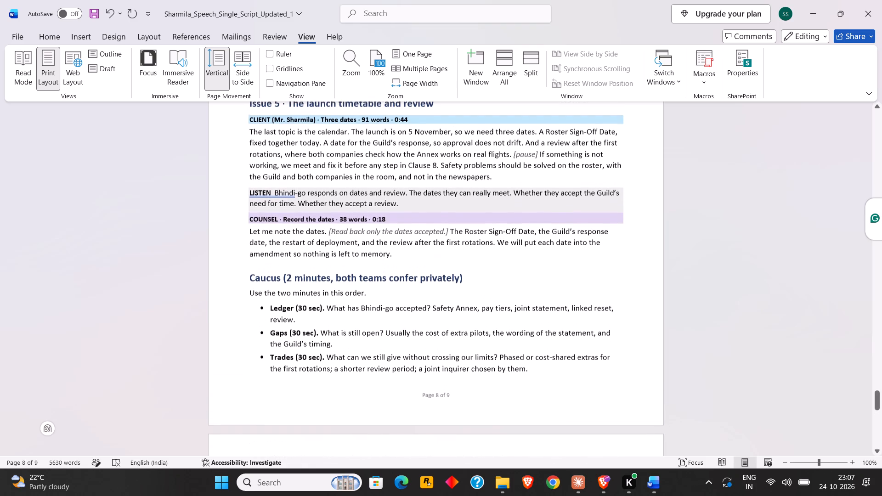
pyautogui.scroll(1, 516, 336)
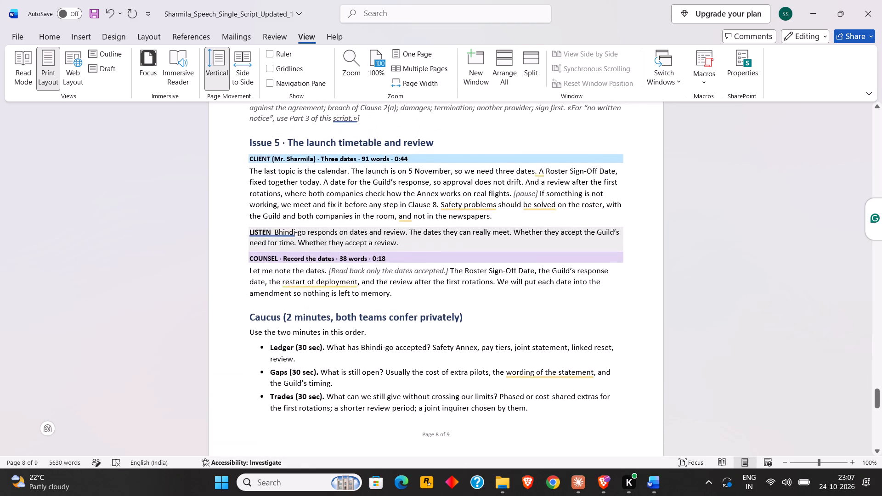
pyautogui.scroll(-2, 516, 336)
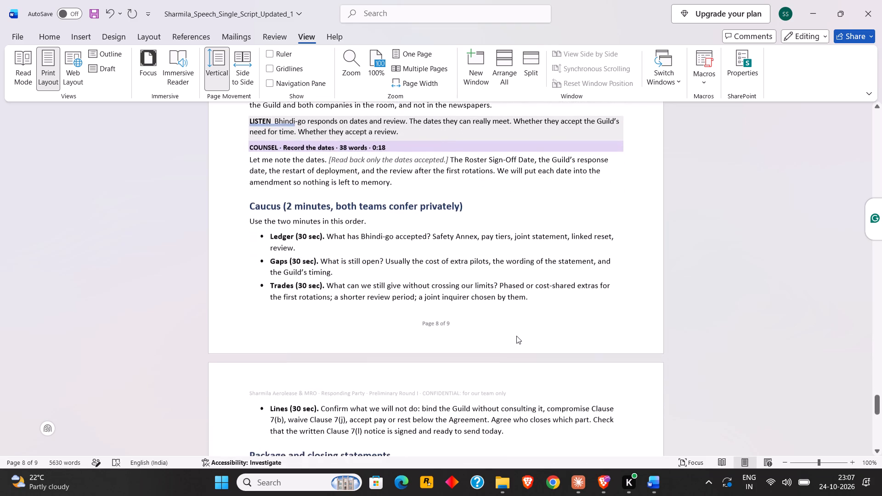
pyautogui.scroll(-1, 516, 336)
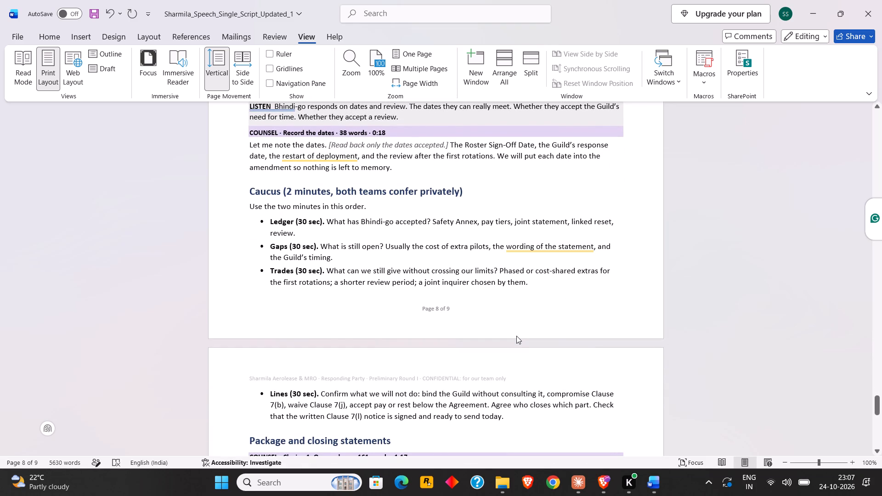
pyautogui.scroll(-1, 516, 336)
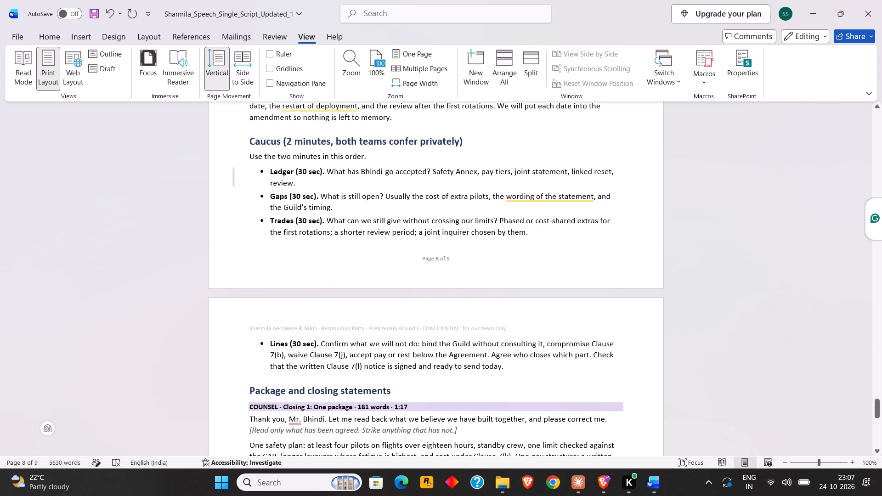
pyautogui.moveTo(250, 144); pyautogui.dragTo(504, 348)
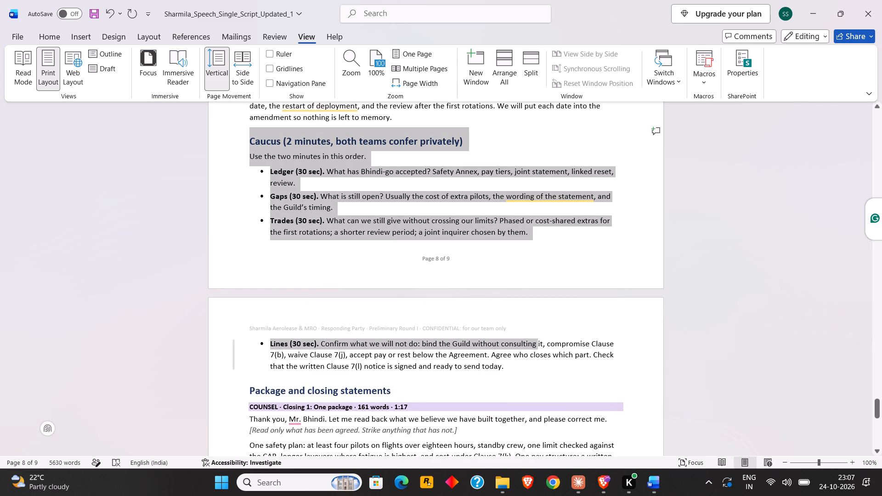
pyautogui.moveTo(504, 348); pyautogui.dragTo(506, 361)
pyautogui.press('BackSpace')
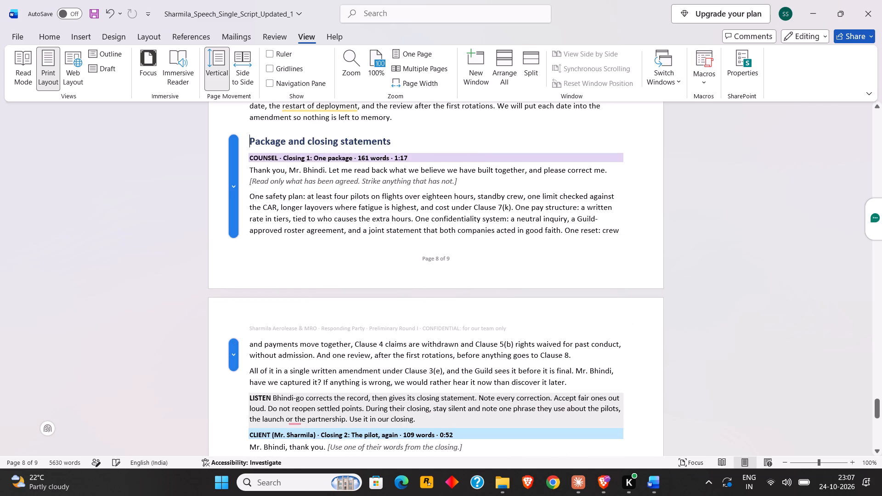
# Review the closing statements after the deletion, then look back through the issues to the colour key and Stage 1 greetings.
pyautogui.scroll(-1, 506, 361)
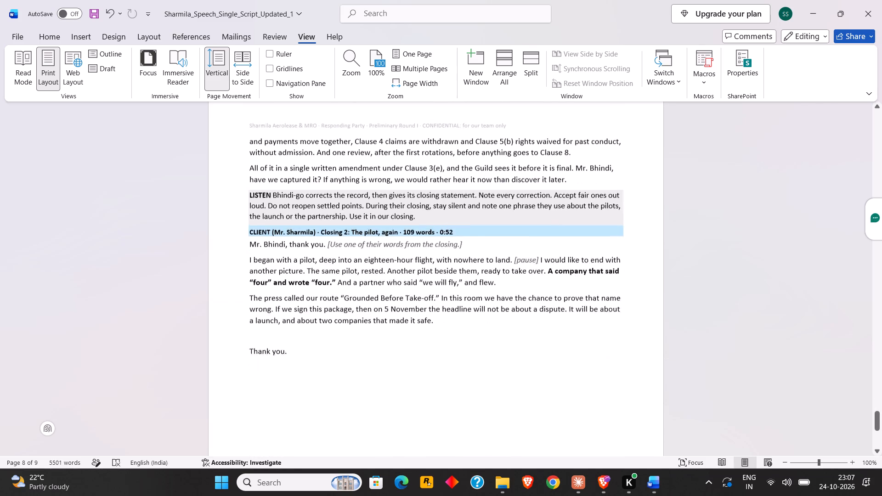
pyautogui.scroll(2, 506, 361)
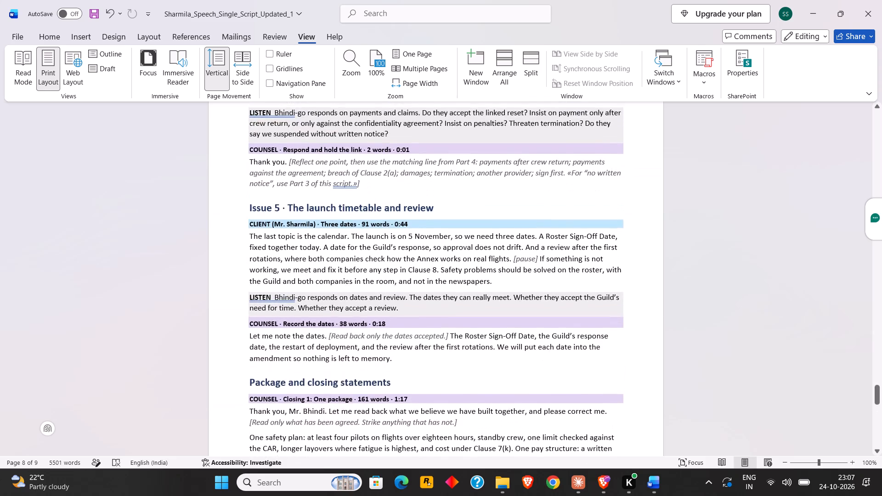
pyautogui.scroll(-1, 506, 361)
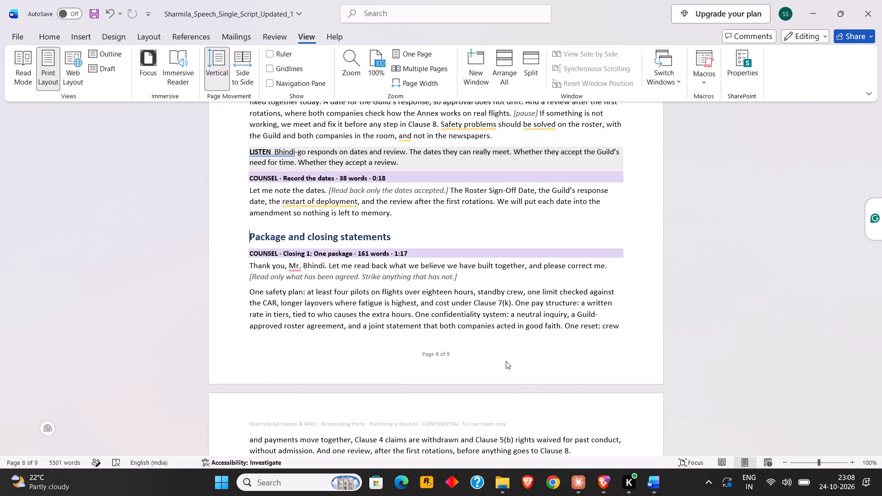
pyautogui.scroll(-2, 506, 361)
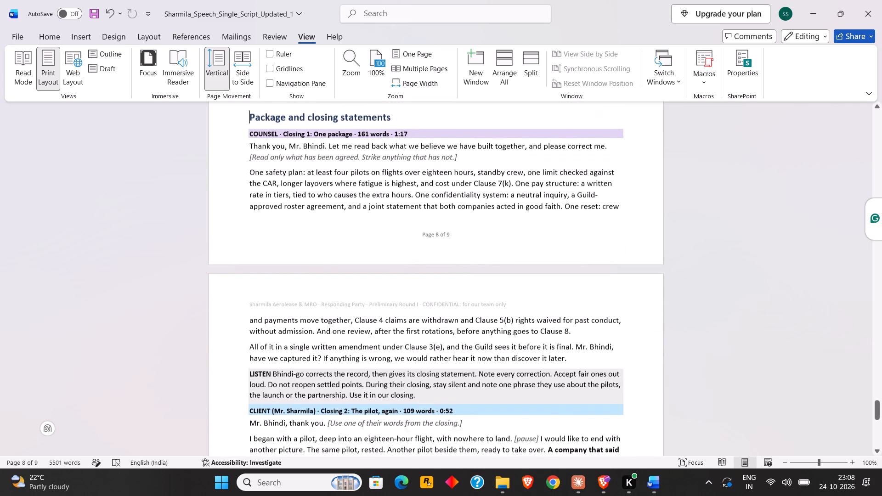
pyautogui.scroll(-1, 506, 361)
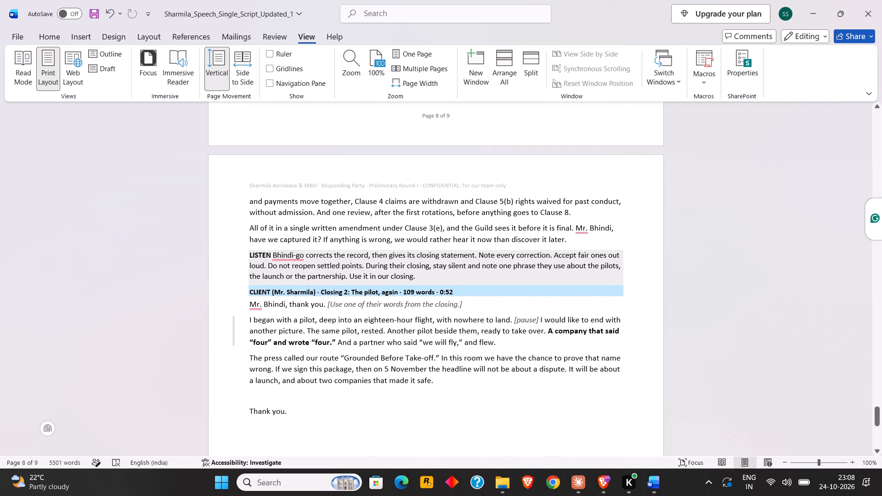
pyautogui.scroll(-1, 484, 339)
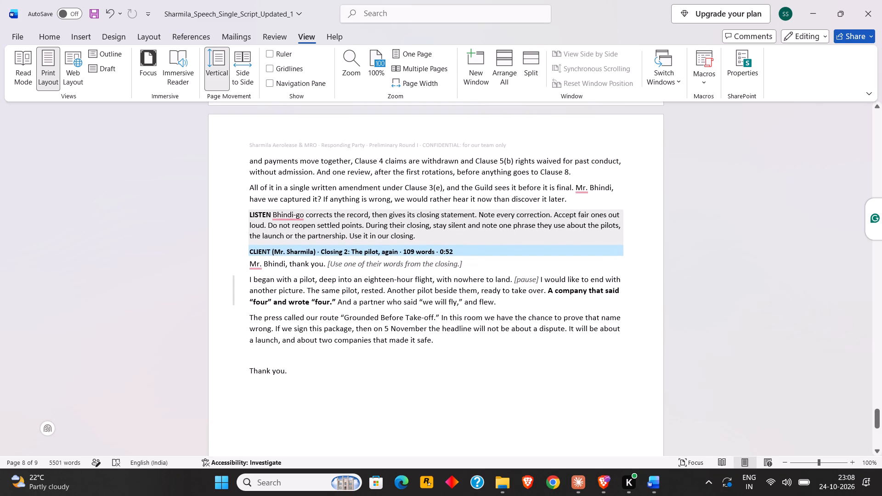
pyautogui.scroll(1, 484, 339)
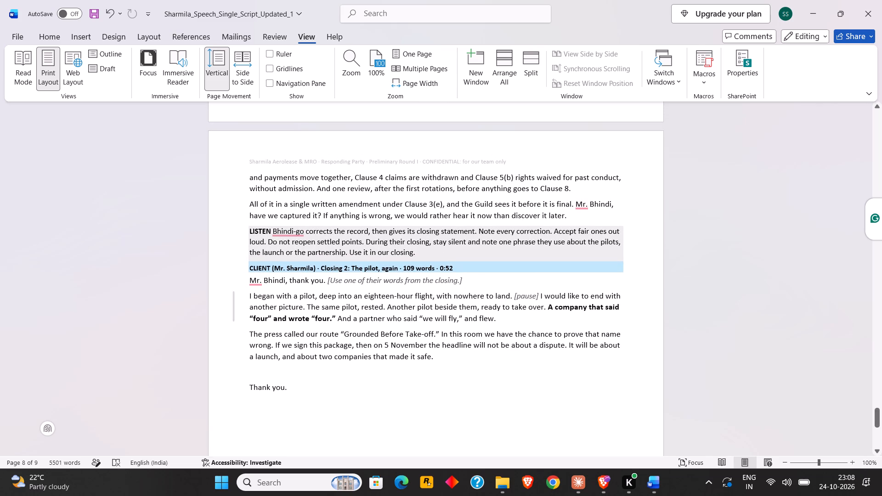
pyautogui.scroll(2, 394, 331)
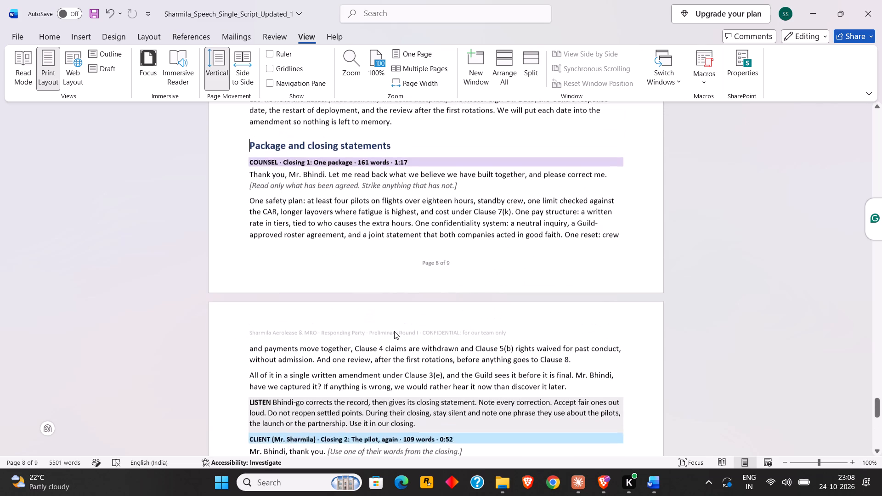
pyautogui.scroll(2, 394, 331)
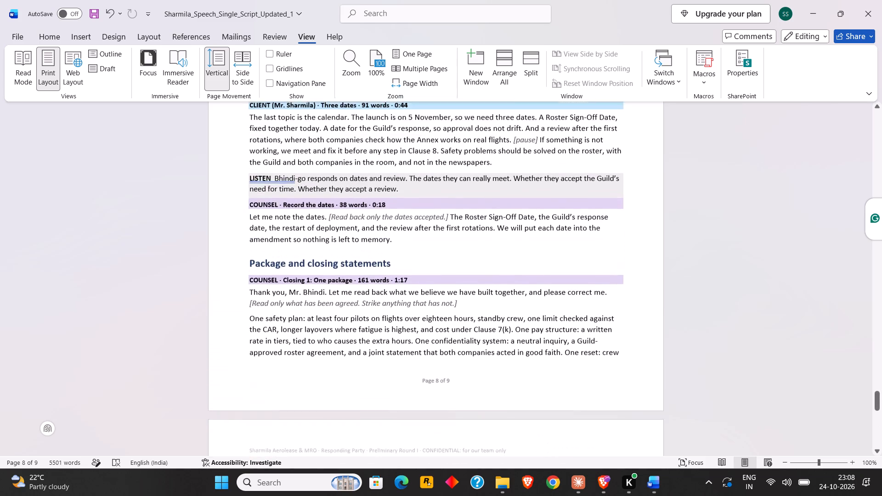
pyautogui.scroll(2, 394, 331)
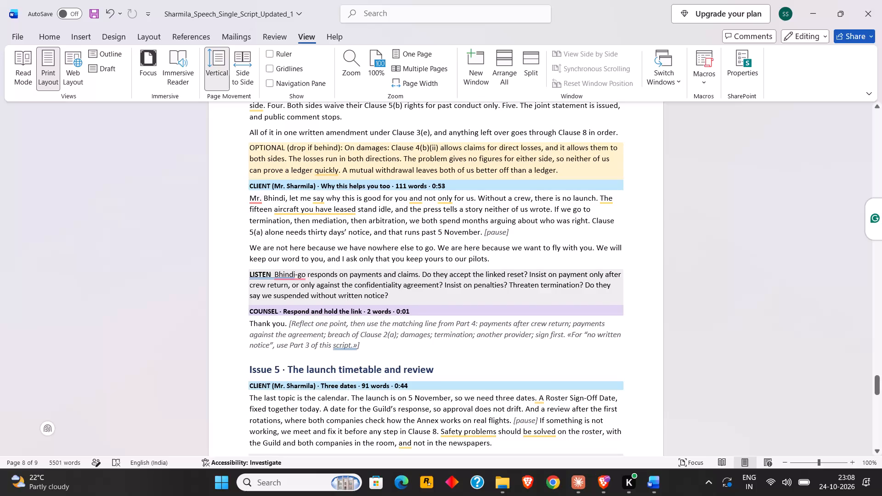
pyautogui.scroll(7, 394, 331)
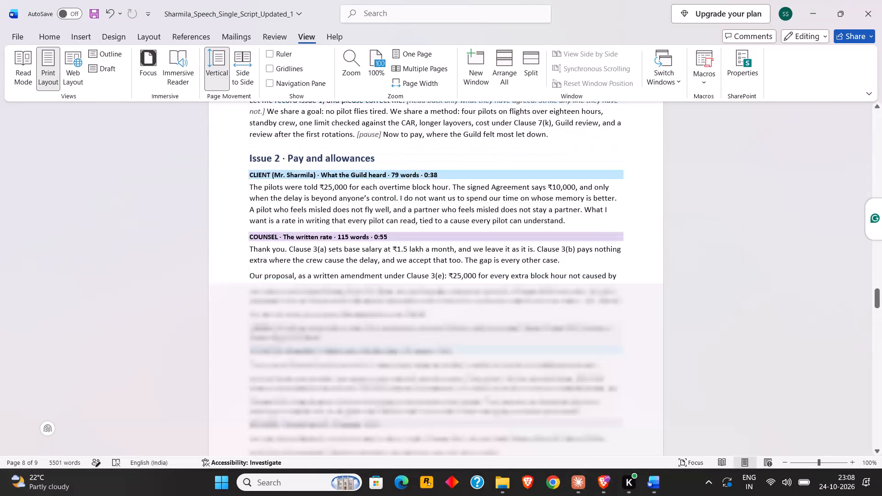
pyautogui.scroll(5, 394, 331)
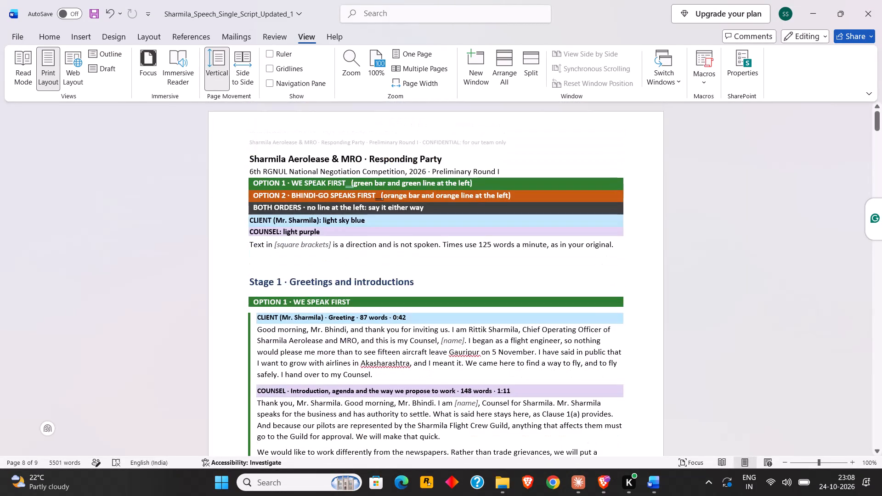
# Save the trimmed speech script under its existing file name.
pyautogui.click(47, 33)
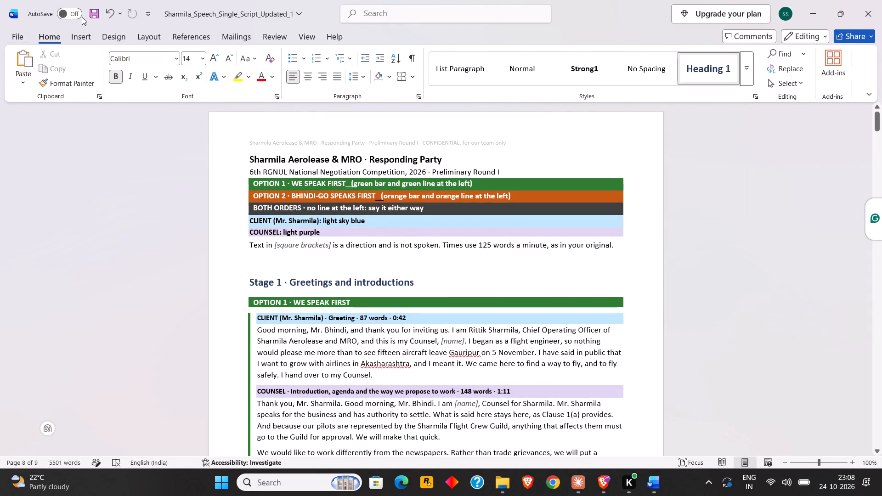
pyautogui.click(93, 15)
# Open Save As for the speech script and choose the Downloads folder as the destination.
pyautogui.click(7, 39)
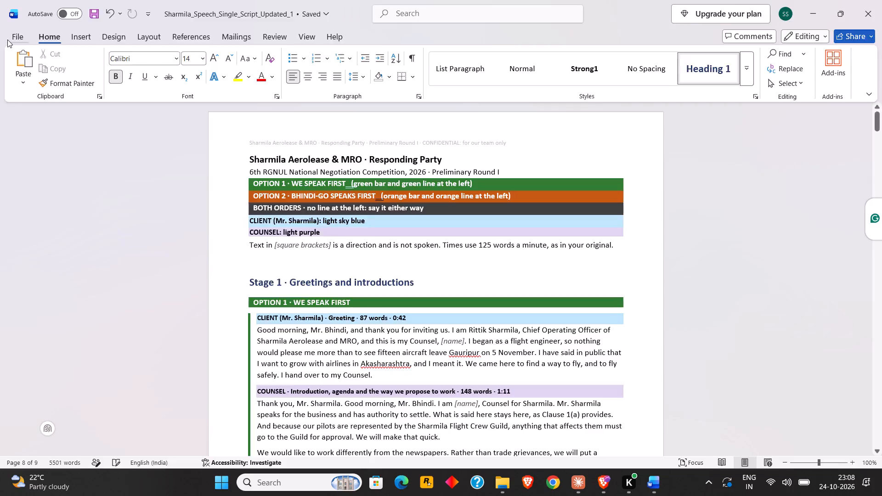
pyautogui.click(39, 210)
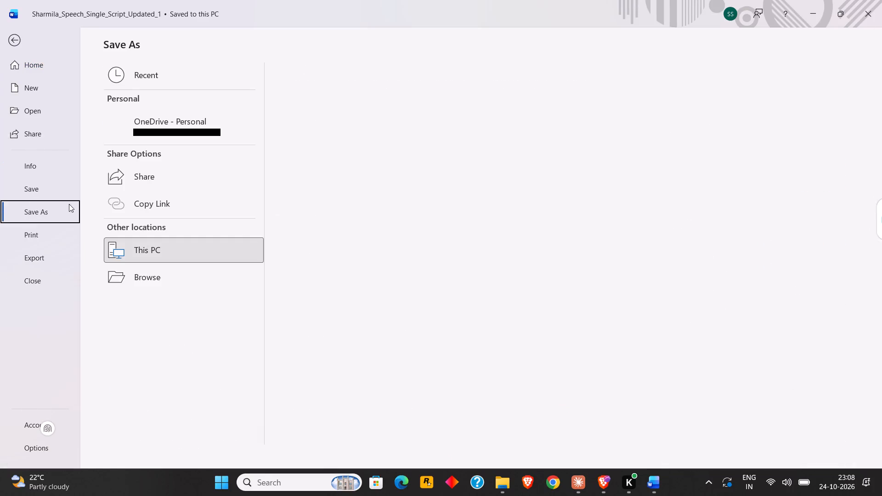
pyautogui.moveTo(424, 107); pyautogui.dragTo(417, 131)
pyautogui.click(417, 131)
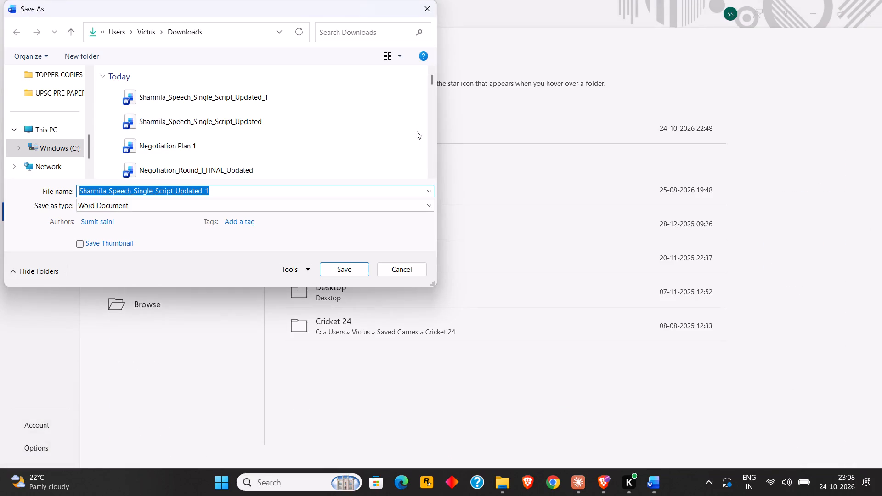
pyautogui.scroll(17, 49, 110)
pyautogui.scroll(5, 49, 110)
pyautogui.scroll(-1, 42, 143)
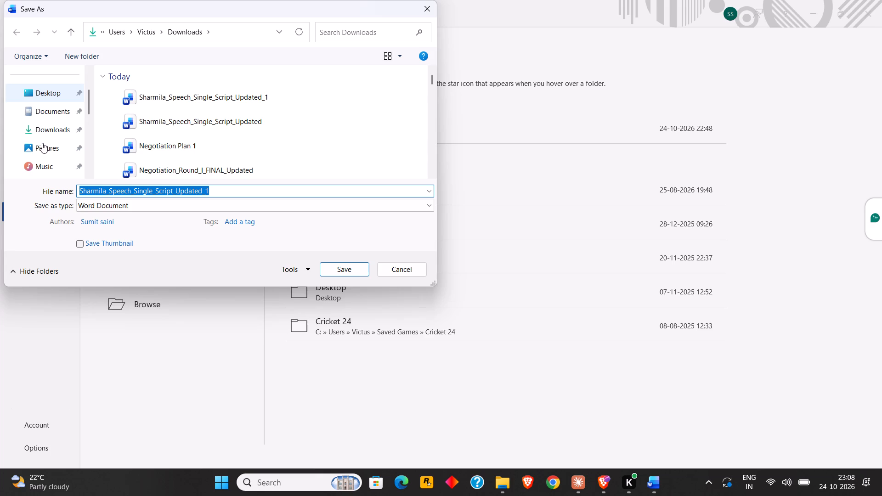
pyautogui.scroll(-1, 42, 143)
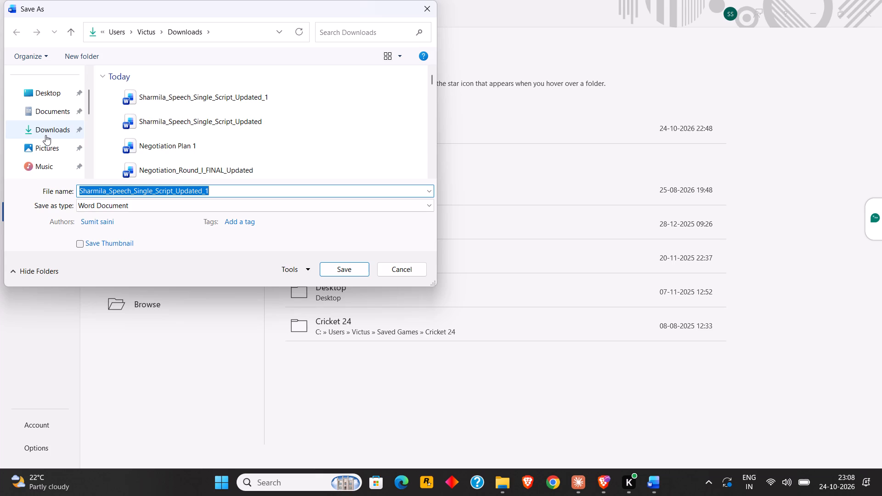
pyautogui.click(45, 135)
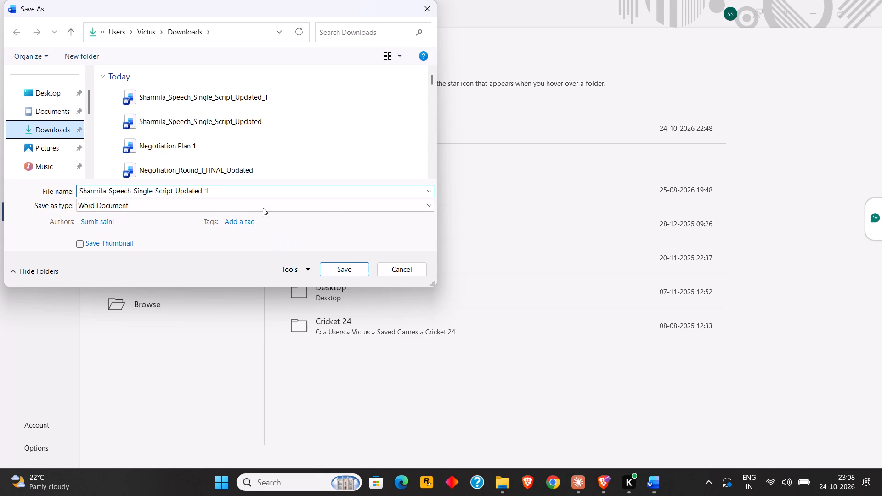
# Replace the ending of the suggested file name so the new copy's name begins with "Sharmila Final".
pyautogui.click(243, 192)
pyautogui.click(243, 192)
pyautogui.click(243, 192)
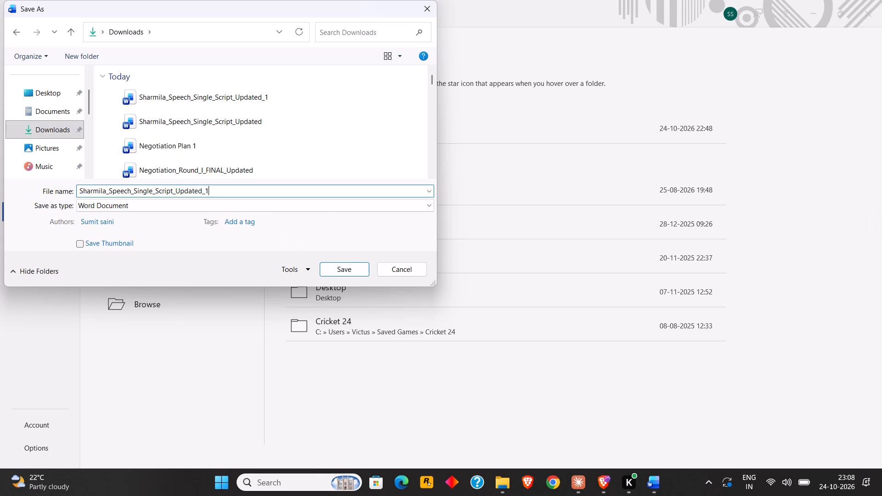
pyautogui.press('BackSpace')
pyautogui.press('BackSpace')
pyautogui.press('BackSpace')
pyautogui.press('BackSpace')
pyautogui.press('BackSpace')
pyautogui.press('BackSpace')
pyautogui.press('BackSpace')
pyautogui.press('BackSpace')
pyautogui.press('BackSpace')
pyautogui.press('BackSpace')
pyautogui.press('BackSpace')
pyautogui.press('BackSpace')
pyautogui.press('BackSpace')
pyautogui.press('BackSpace')
pyautogui.press('BackSpace')
pyautogui.press('BackSpace')
pyautogui.press('BackSpace')
pyautogui.press('BackSpace')
pyautogui.press('BackSpace')
pyautogui.press('BackSpace')
pyautogui.press('BackSpace')
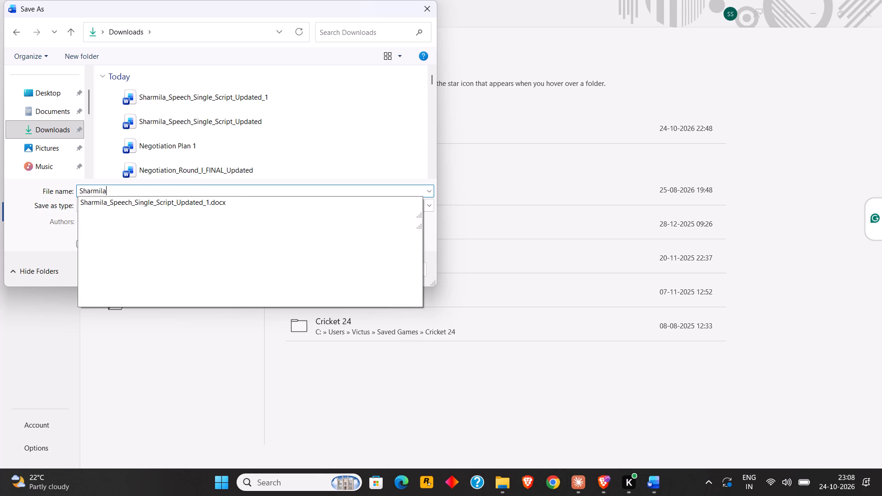
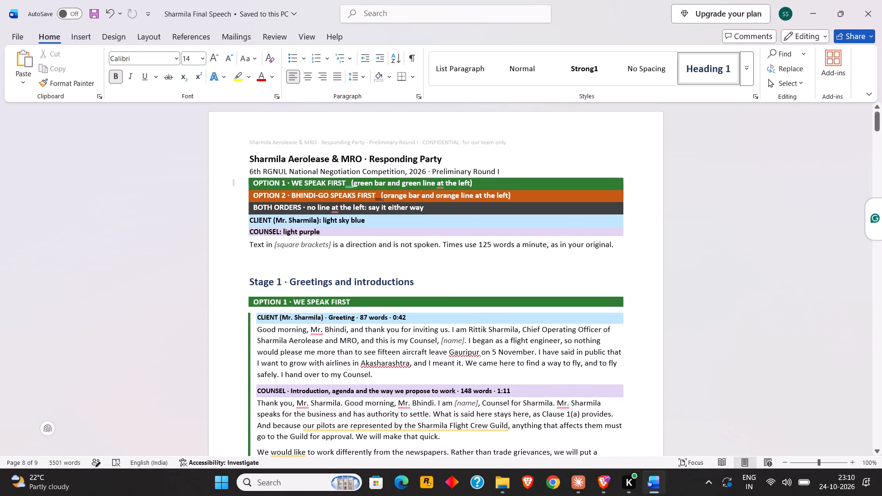
# Review the colour key and the Stage 1 greetings and introductions for both speaking orders.
pyautogui.scroll(-1, 398, 187)
pyautogui.scroll(1, 398, 187)
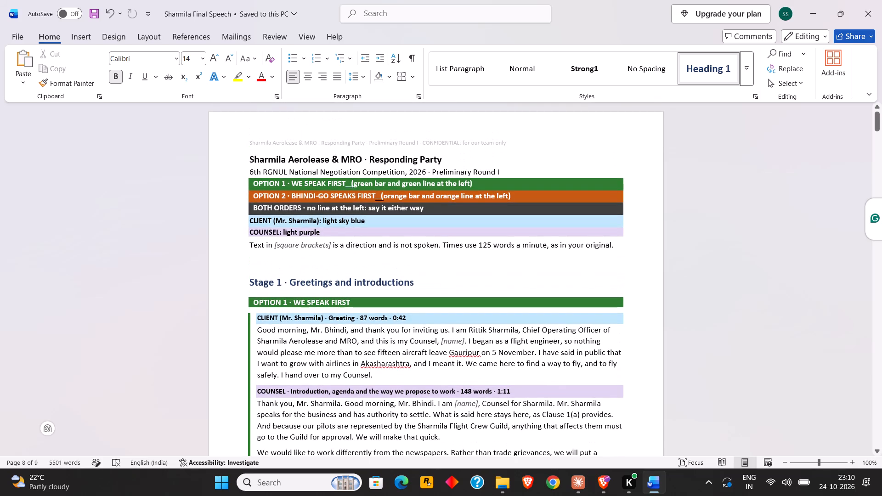
pyautogui.scroll(1, 398, 187)
pyautogui.scroll(-1, 398, 187)
pyautogui.scroll(1, 398, 187)
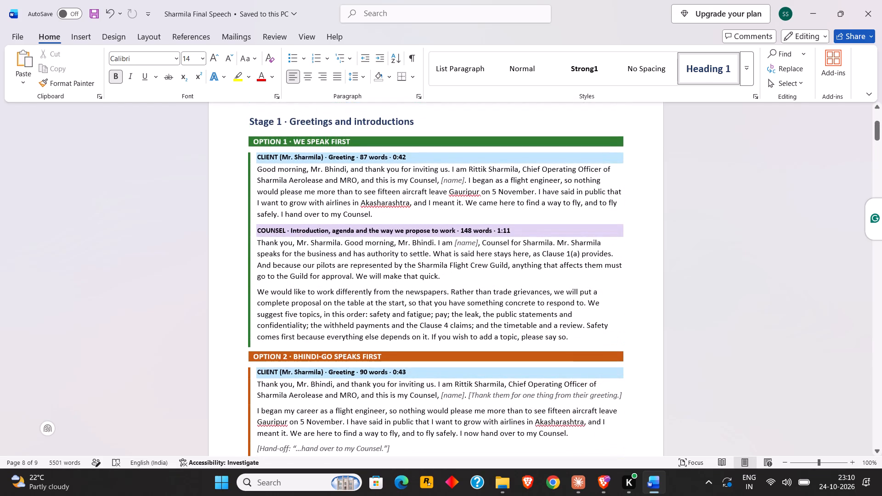
pyautogui.scroll(1, 398, 187)
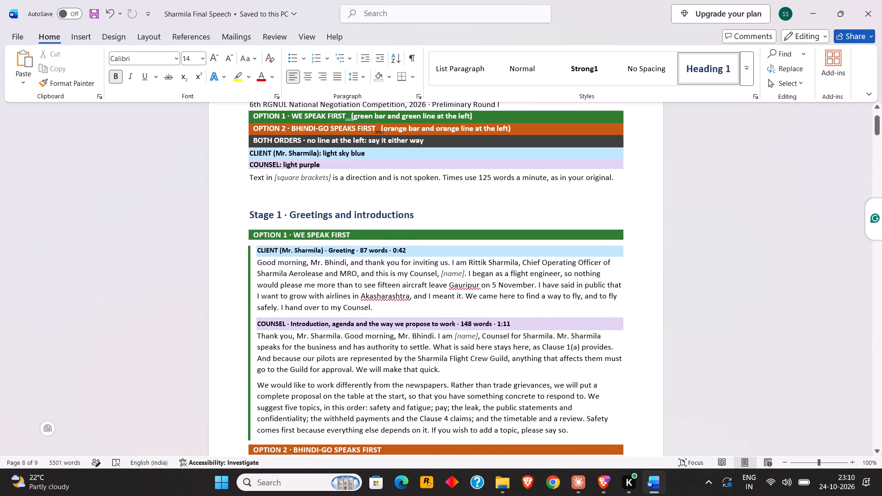
pyautogui.scroll(-1, 398, 187)
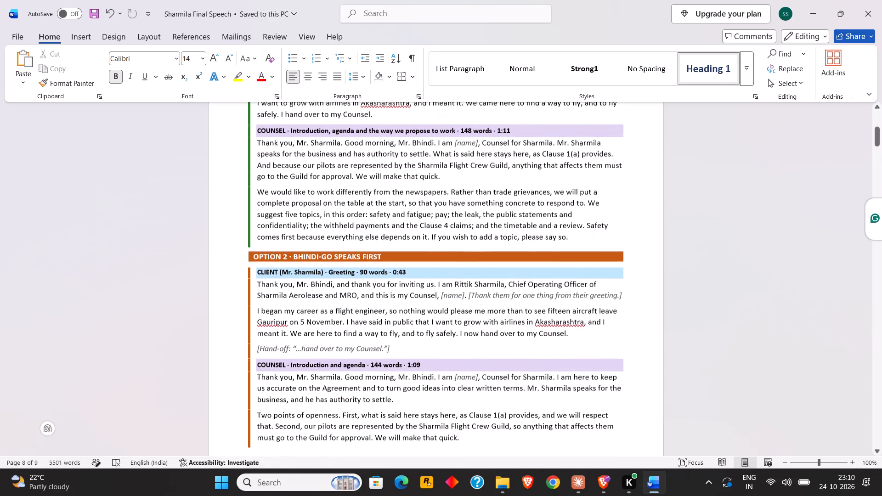
pyautogui.scroll(-2, 398, 187)
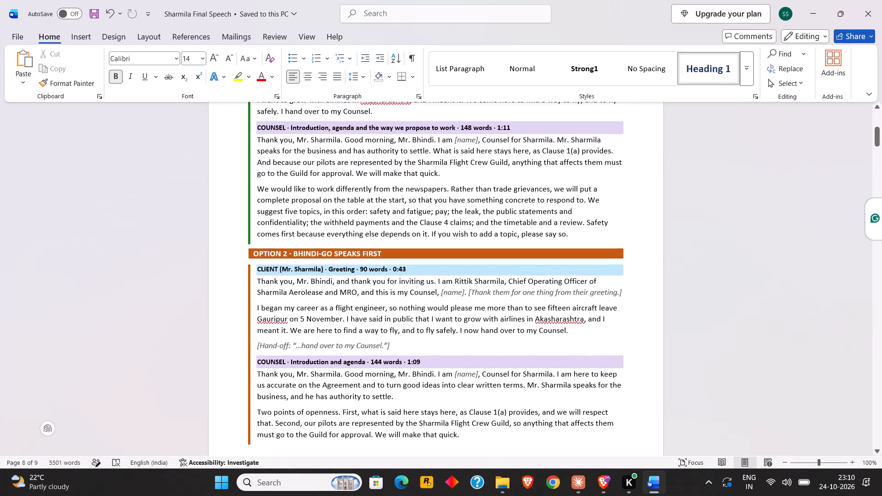
pyautogui.scroll(-3, 398, 187)
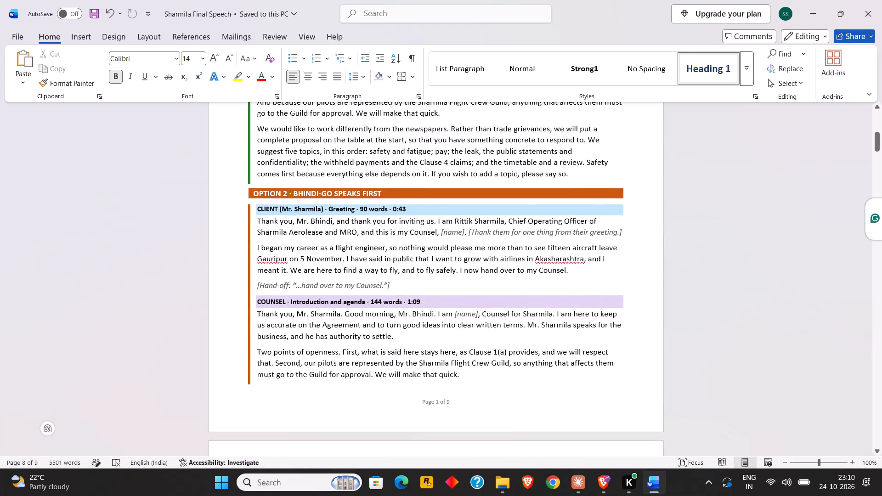
# Read through the Stage 2 opening statements for Option 1, from the Client's opening to the bridge to the issues.
pyautogui.scroll(-3, 398, 187)
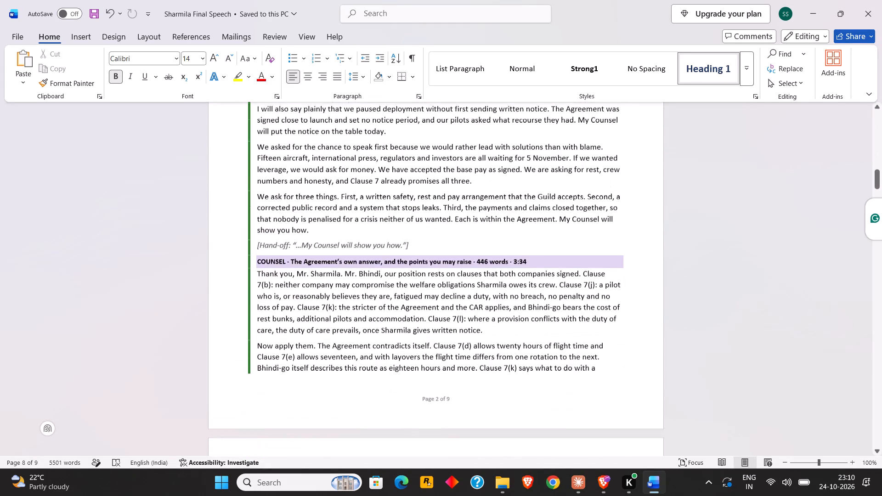
pyautogui.scroll(3, 398, 187)
pyautogui.scroll(-1, 398, 187)
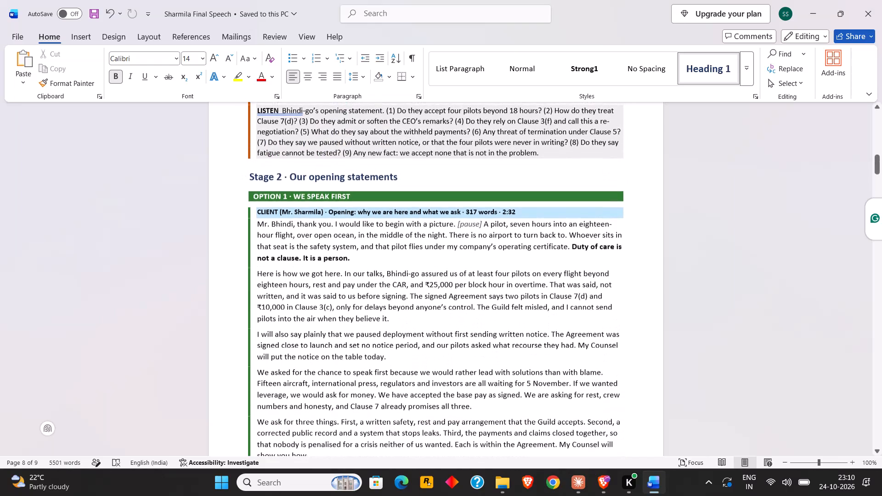
pyautogui.scroll(-3, 398, 187)
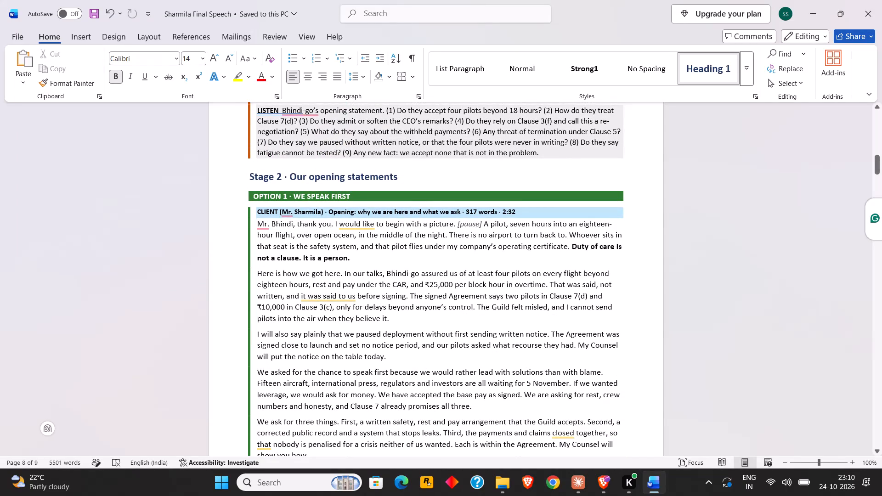
pyautogui.scroll(-2, 398, 187)
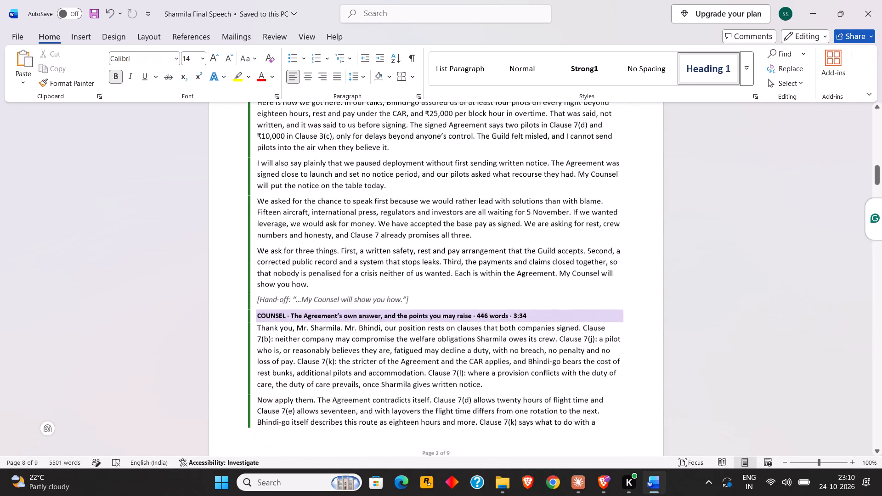
pyautogui.scroll(-2, 398, 187)
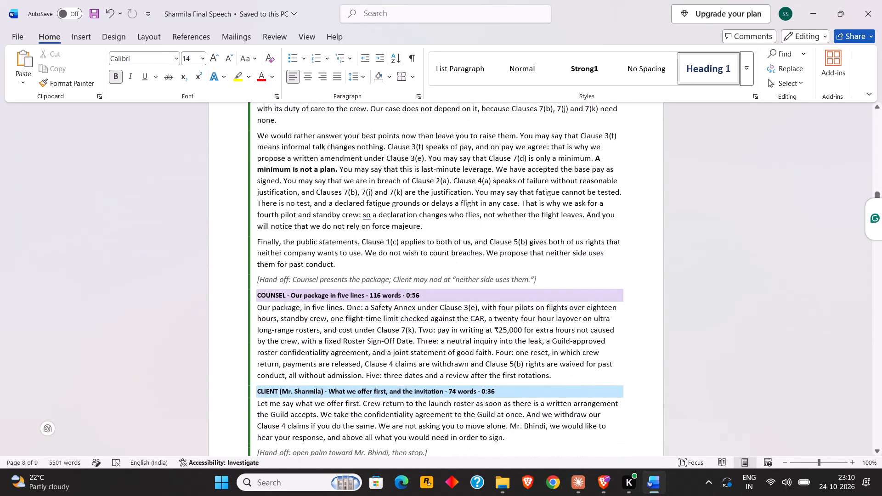
pyautogui.scroll(-3, 398, 187)
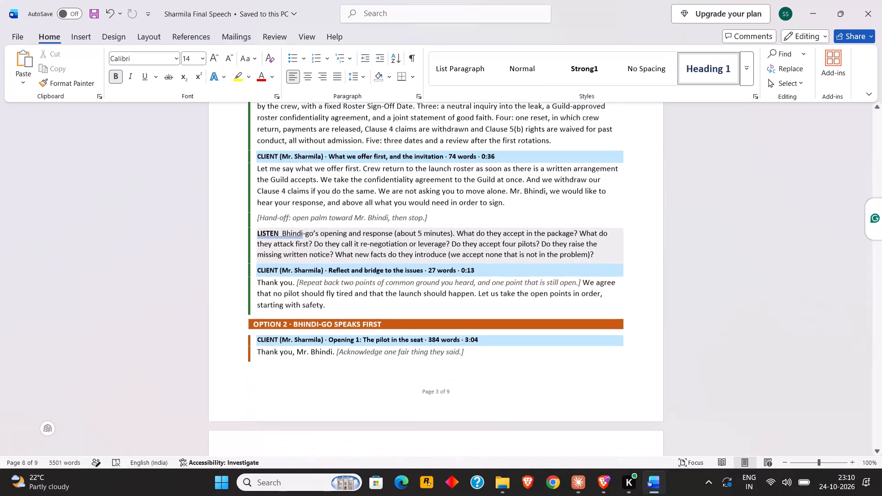
pyautogui.scroll(-2, 398, 187)
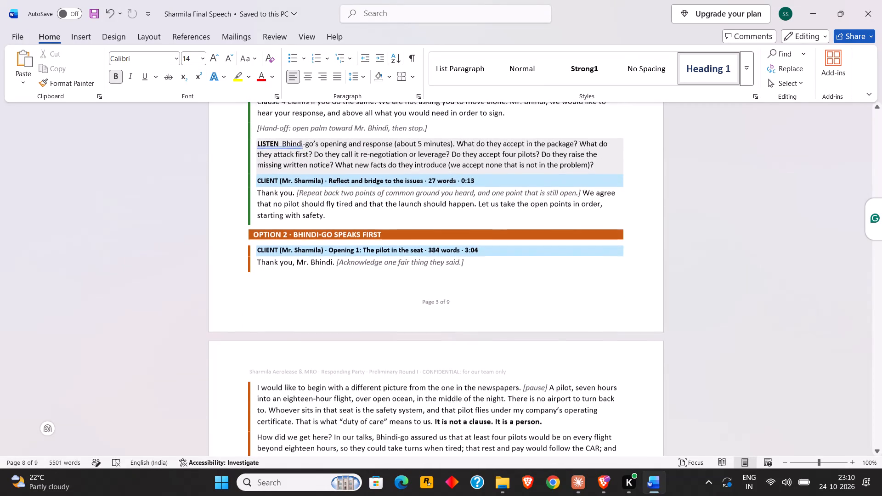
pyautogui.scroll(-2, 398, 187)
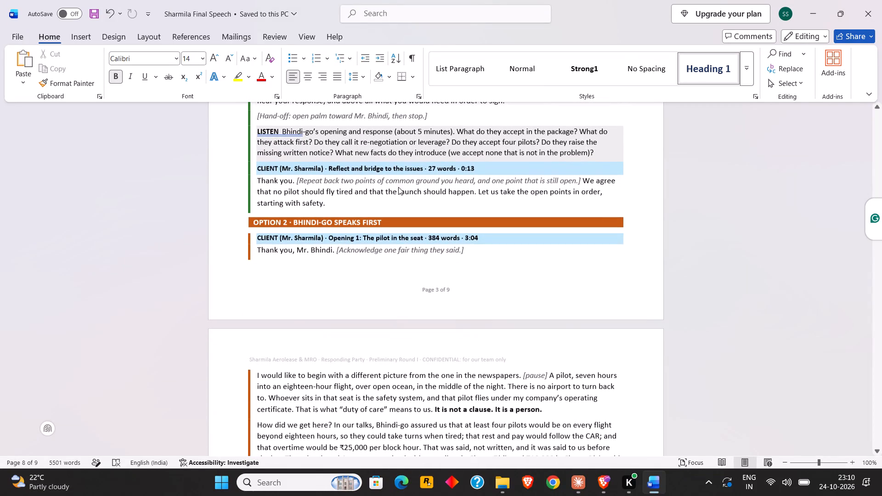
# Review the Option 2 opening statements and the transition into the shared script at Issue 1.
pyautogui.scroll(-4, 398, 187)
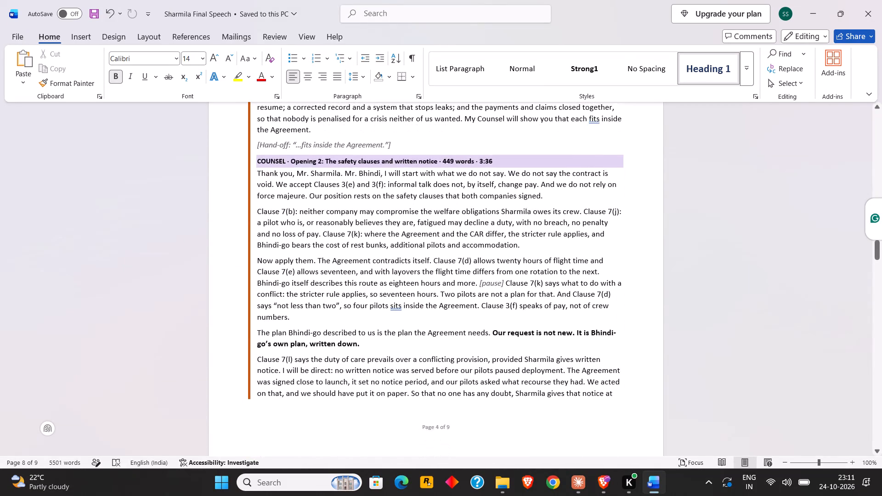
pyautogui.scroll(-4, 398, 187)
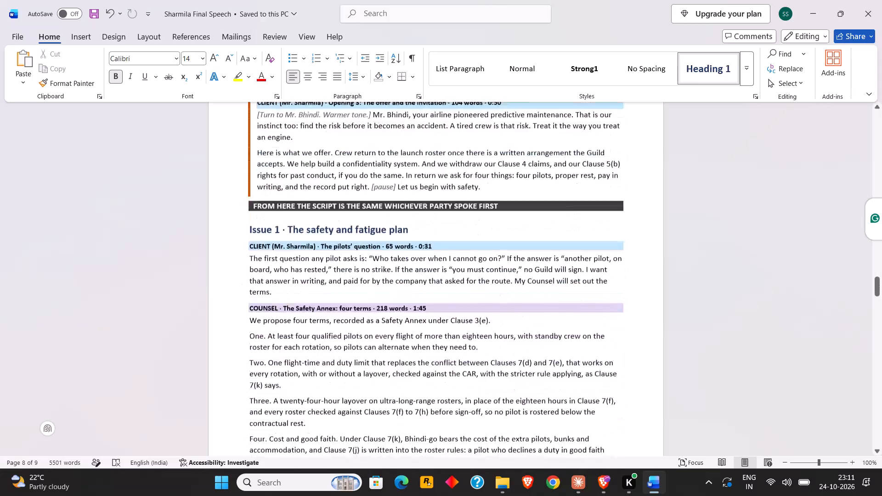
pyautogui.scroll(-1, 398, 187)
pyautogui.scroll(1, 398, 187)
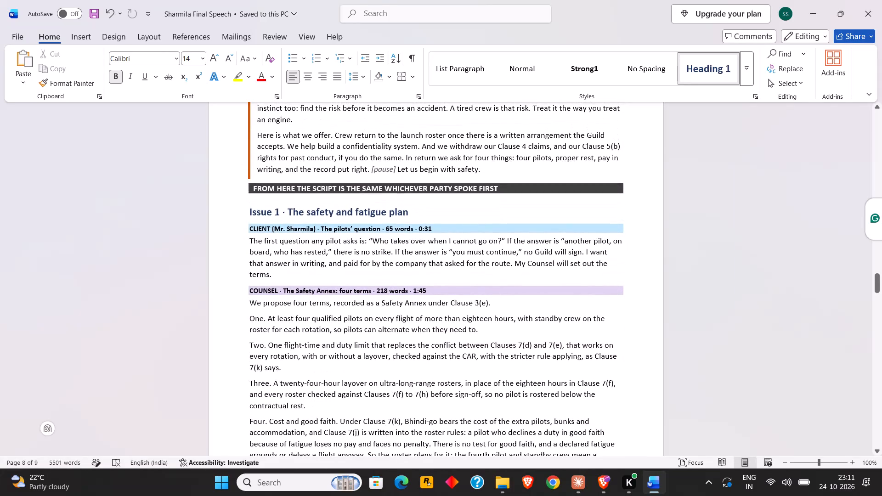
pyautogui.scroll(3, 398, 187)
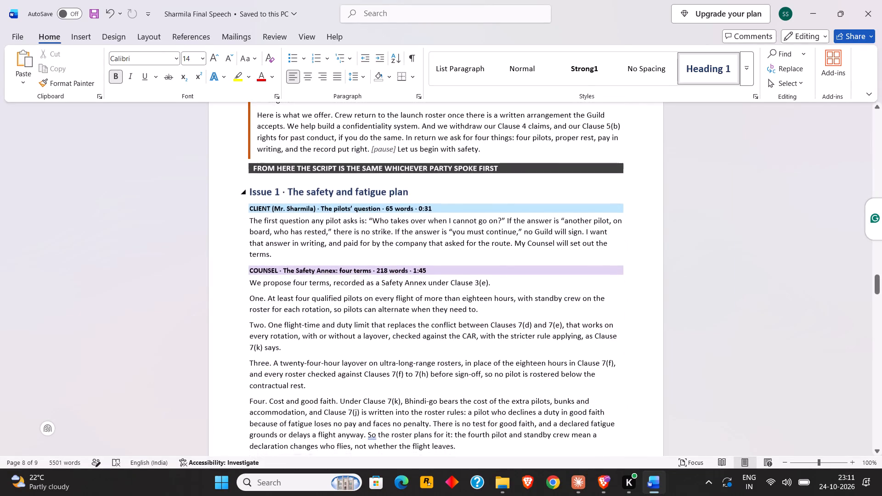
pyautogui.scroll(1, 398, 187)
pyautogui.scroll(-1, 398, 187)
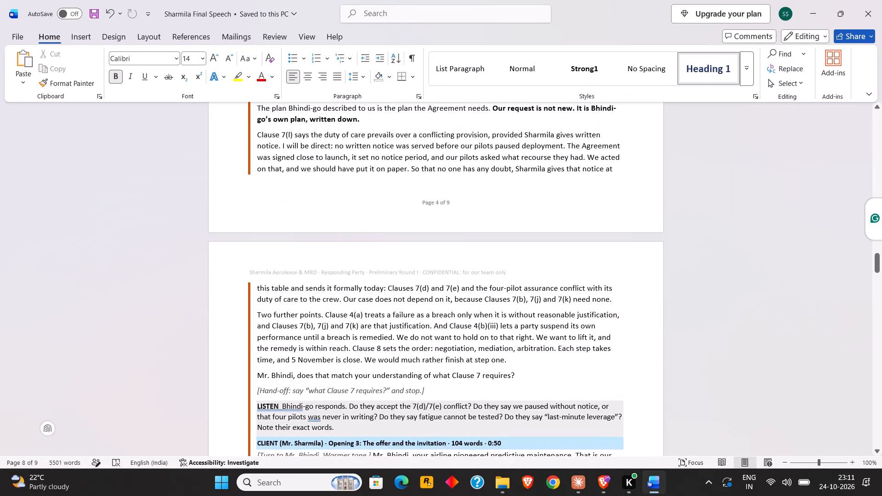
pyautogui.scroll(-1, 398, 187)
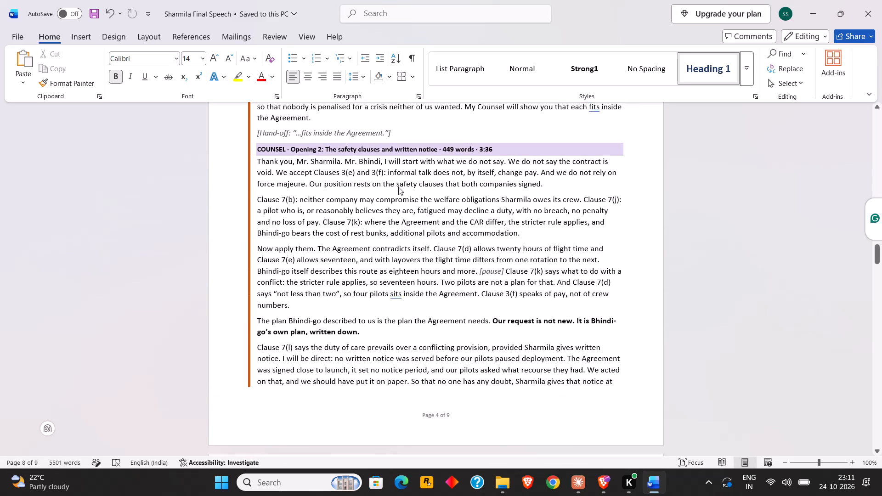
# Read through Issues 1 to 5, from the safety and fatigue plan to the launch timetable and review.
pyautogui.scroll(-1, 398, 187)
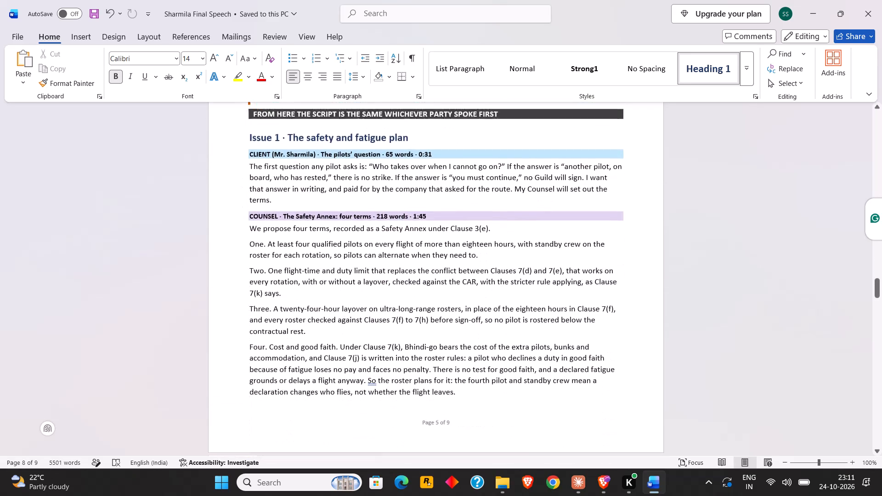
pyautogui.scroll(-2, 398, 187)
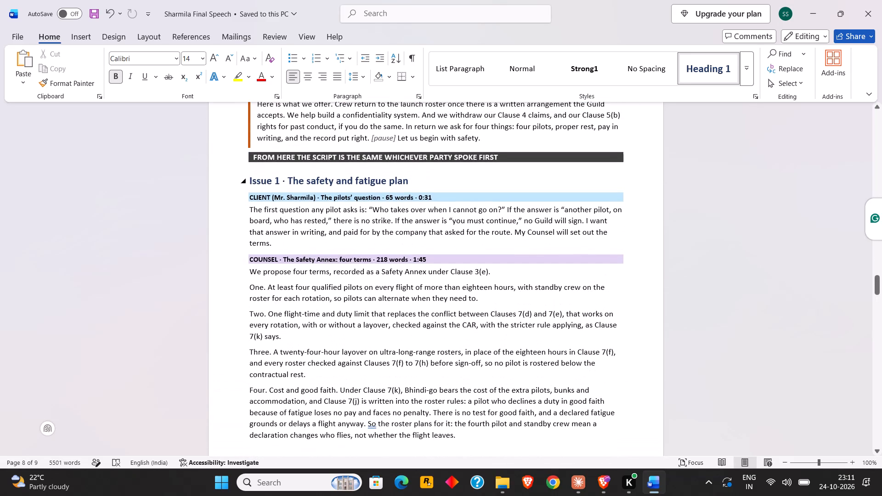
pyautogui.scroll(-2, 398, 187)
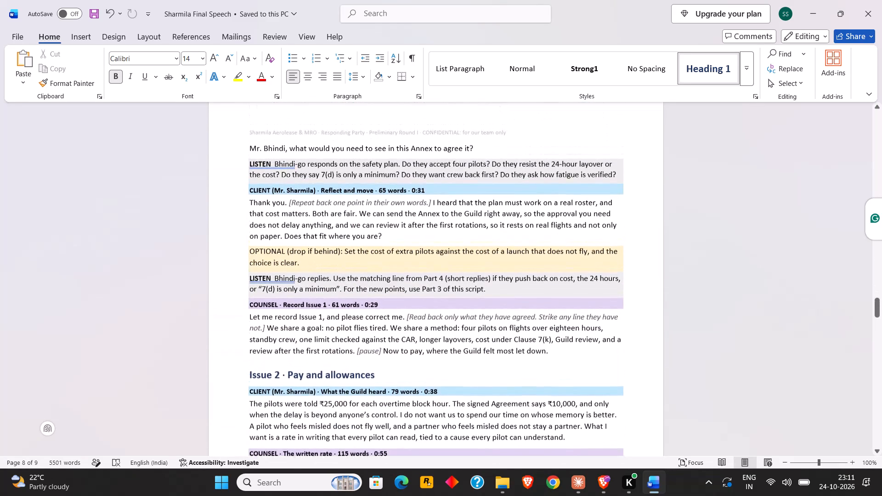
pyautogui.scroll(-1, 398, 187)
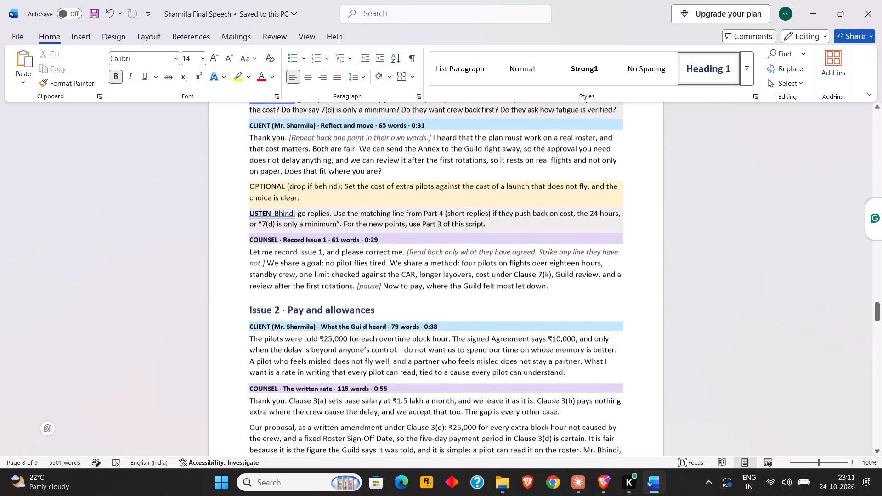
pyautogui.scroll(-1, 398, 187)
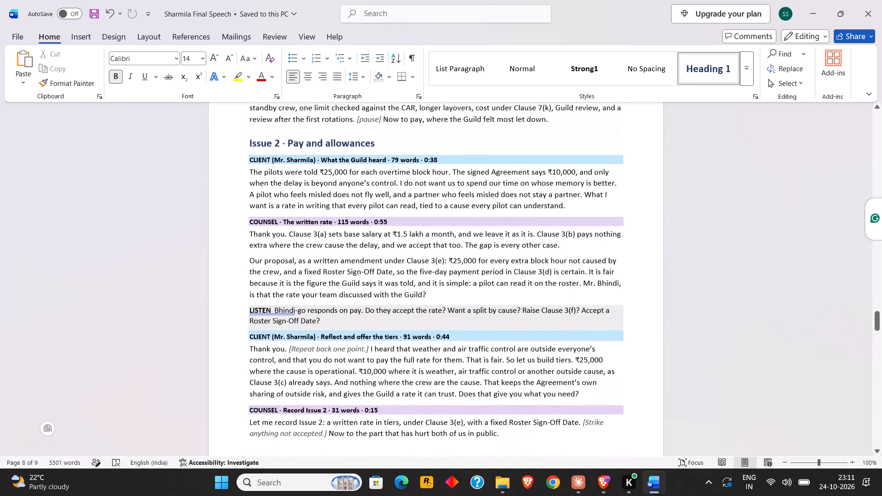
pyautogui.hscroll(1, 398, 187)
pyautogui.scroll(-3, 398, 187)
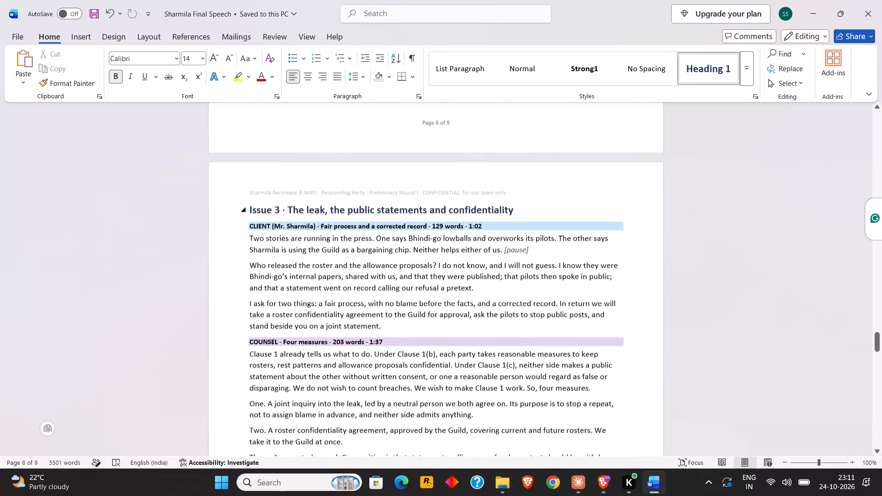
pyautogui.scroll(-4, 398, 187)
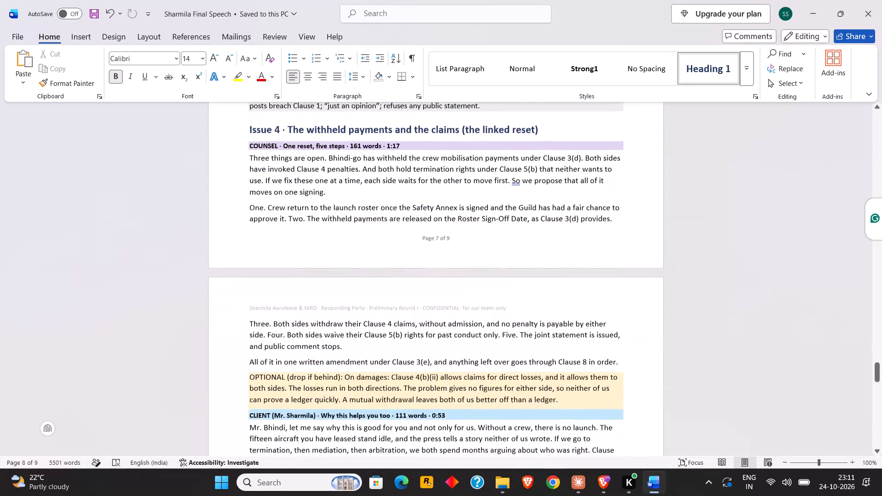
pyautogui.scroll(-3, 398, 187)
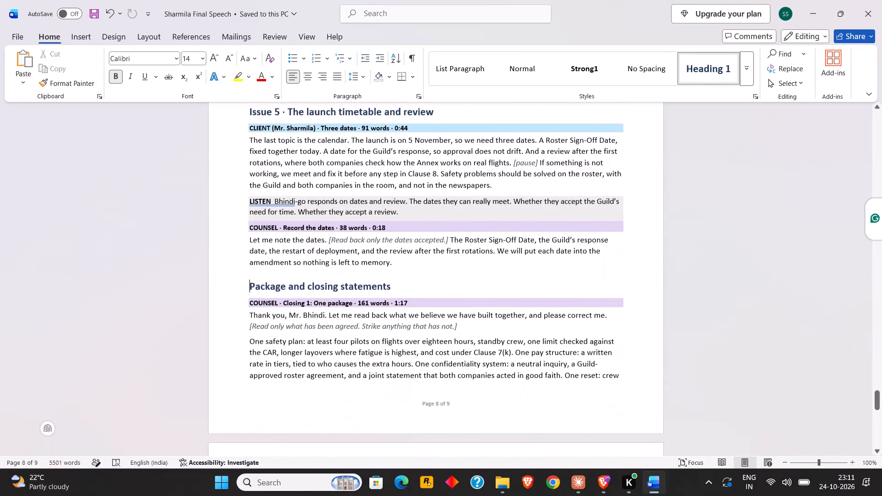
# Recheck the script from Issue 2 on pay and allowances through to the package and closing statements.
pyautogui.scroll(-2, 398, 187)
pyautogui.scroll(5, 398, 187)
pyautogui.scroll(-1, 398, 187)
pyautogui.scroll(1, 398, 187)
pyautogui.scroll(-2, 398, 187)
pyautogui.scroll(1, 398, 187)
pyautogui.scroll(-1, 398, 187)
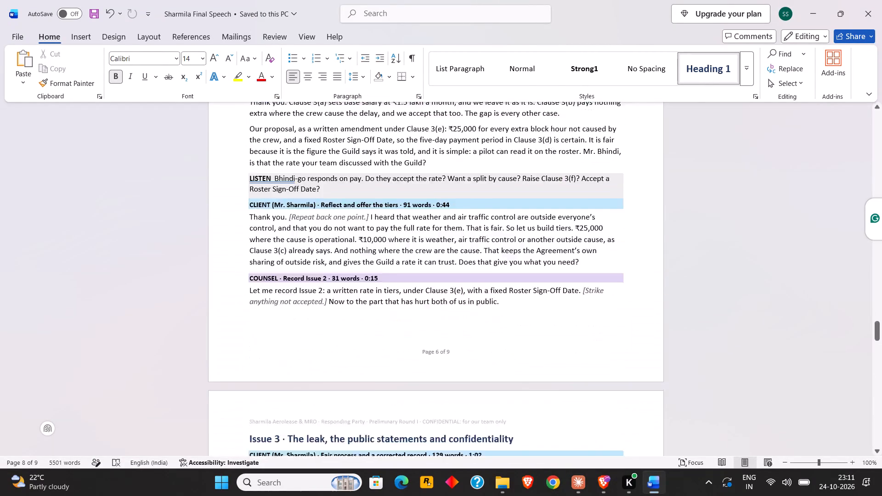
pyautogui.scroll(-6, 398, 187)
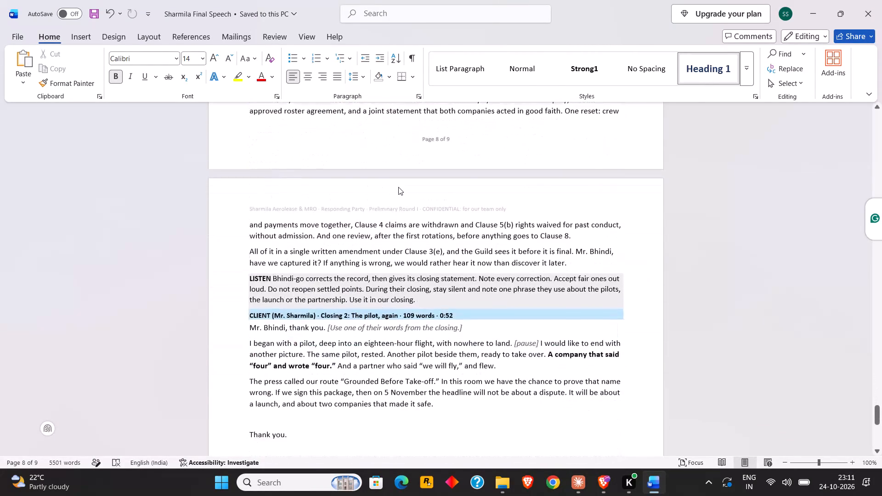
# Examine the package and closing statements through the final thank-you, then look back to the end of Issue 2.
pyautogui.scroll(1, 398, 187)
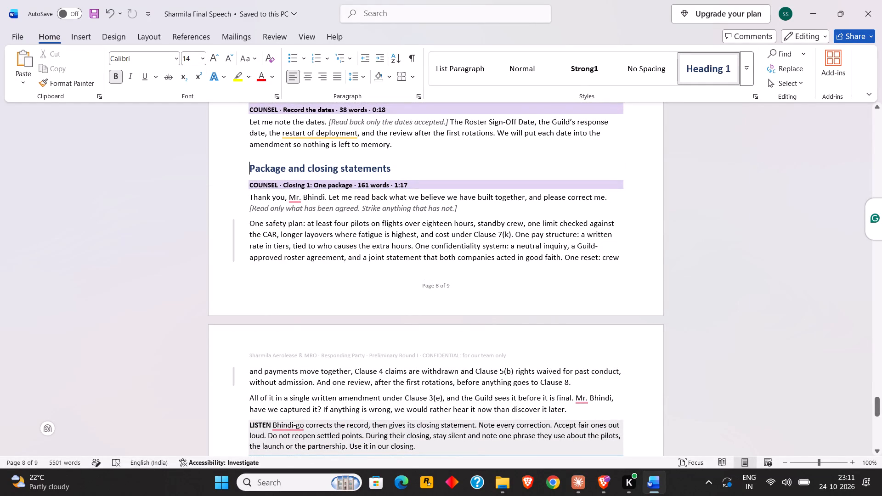
pyautogui.scroll(-1, 461, 265)
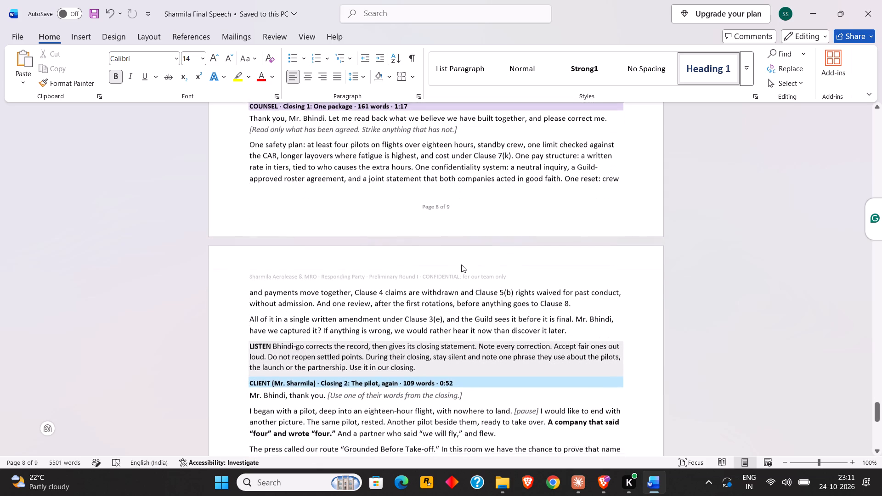
pyautogui.scroll(-2, 461, 265)
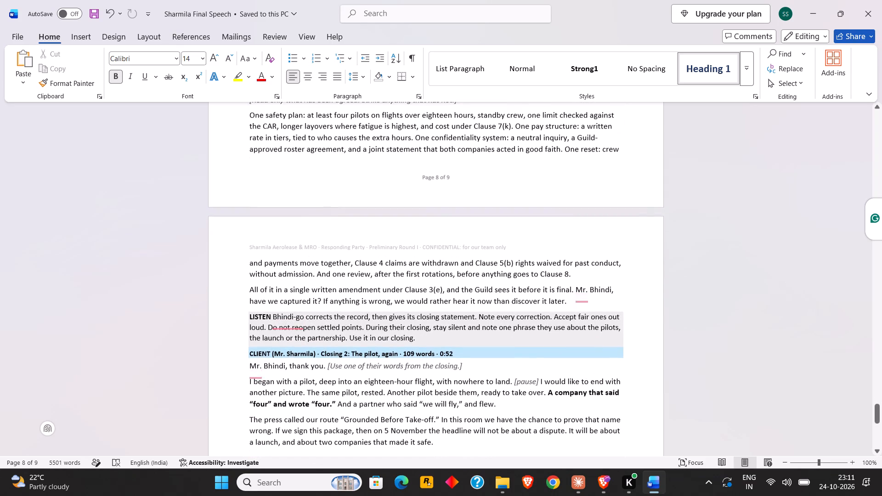
pyautogui.scroll(-3, 461, 265)
pyautogui.scroll(2, 461, 265)
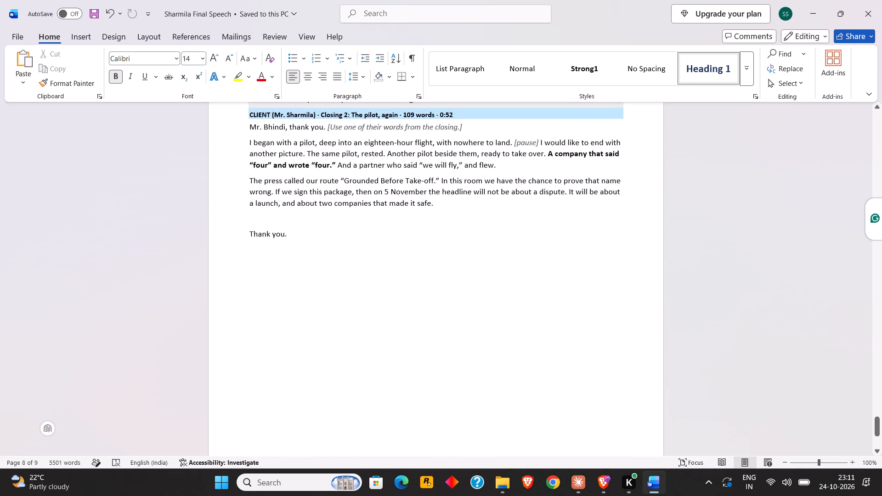
pyautogui.scroll(19, 461, 265)
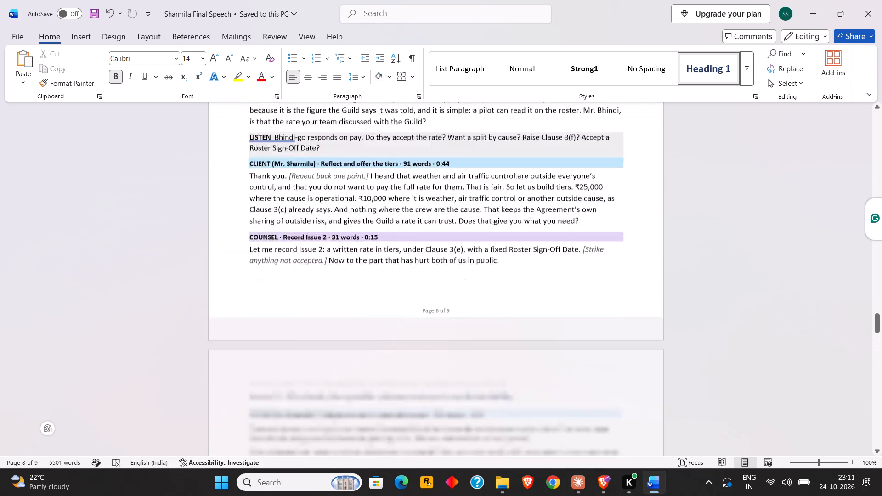
# Review the colour key and the Option 1 and Option 2 blocks of Stage 1, up to the start of Stage 2.
pyautogui.scroll(15, 461, 265)
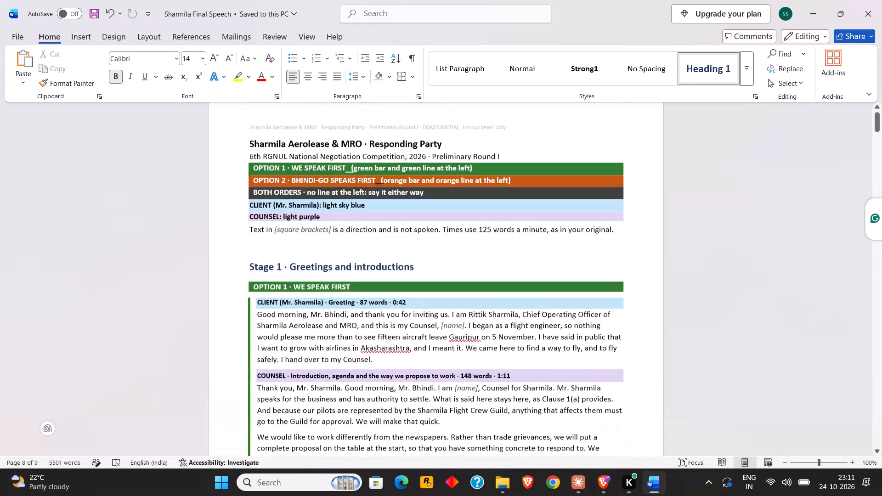
pyautogui.scroll(1, 461, 265)
pyautogui.scroll(-5, 461, 265)
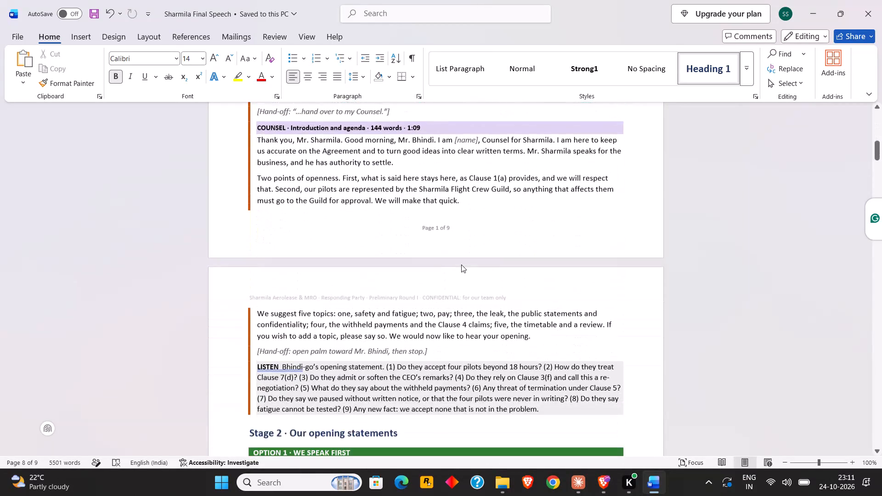
pyautogui.scroll(-1, 461, 265)
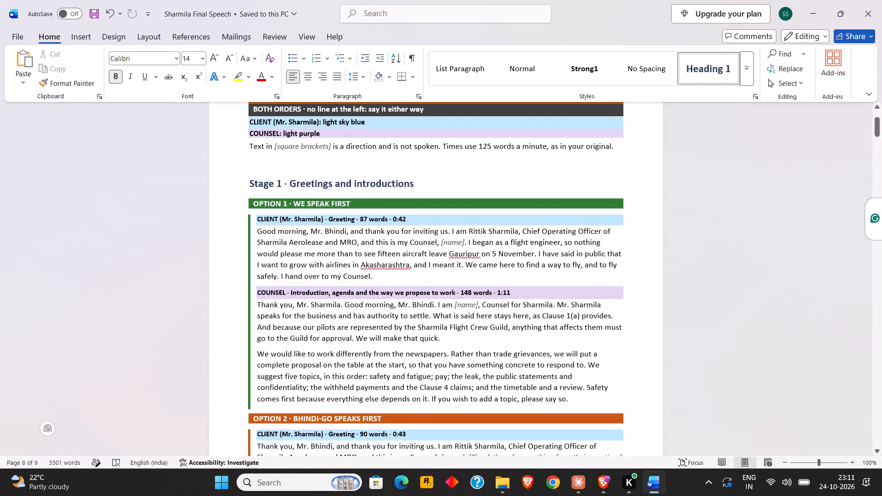
pyautogui.scroll(-1, 461, 265)
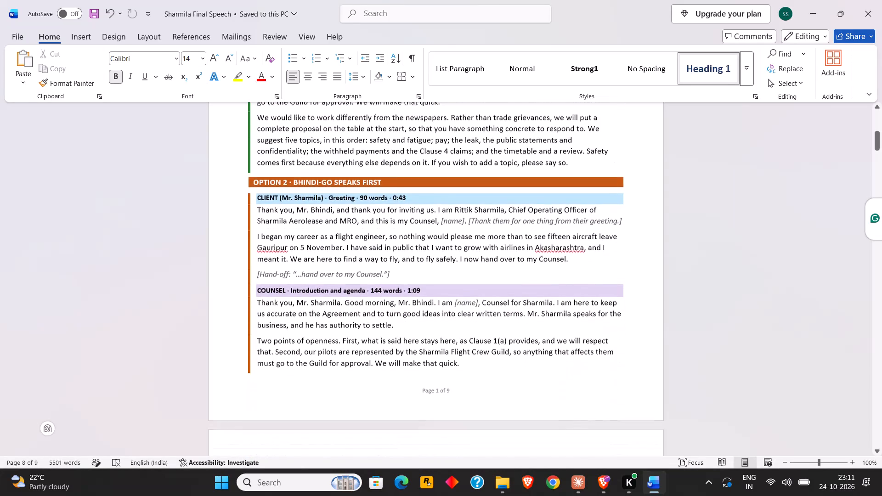
pyautogui.scroll(-1, 461, 265)
pyautogui.scroll(6, 461, 265)
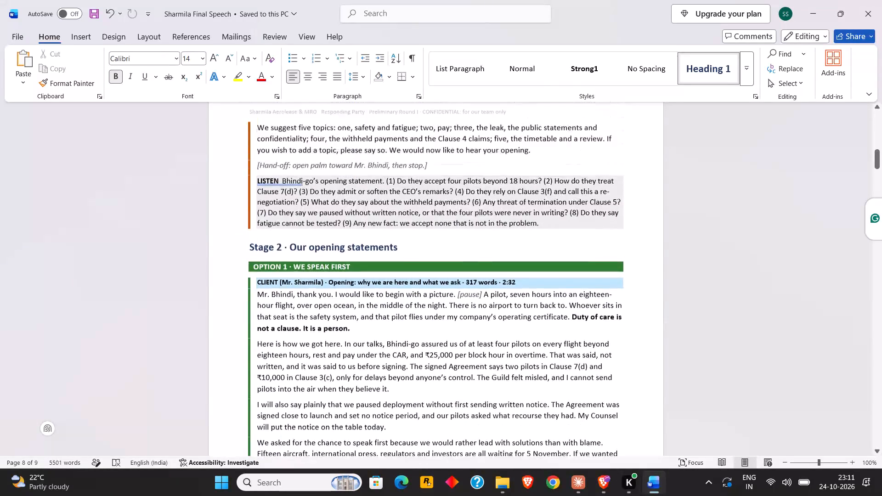
pyautogui.scroll(2, 461, 265)
# Examine where the Stage 2 Option 1 opening statements begin and end, up to the Option 2 heading.
pyautogui.scroll(-1, 461, 265)
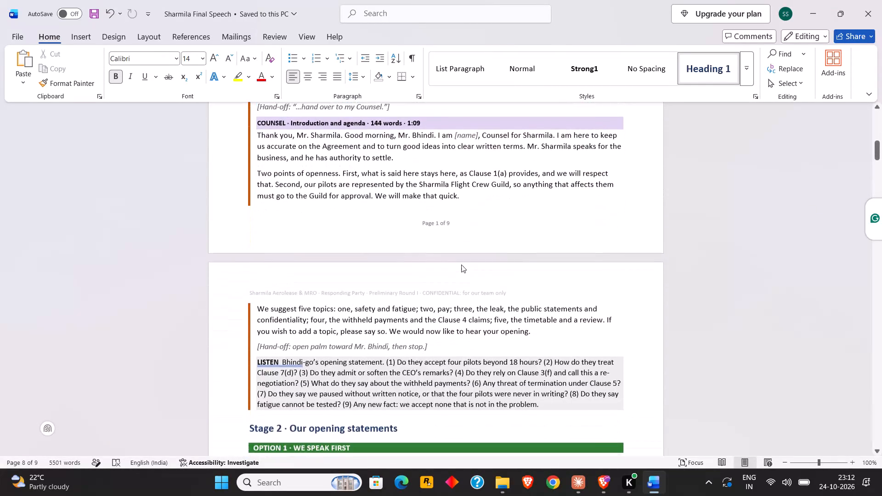
pyautogui.scroll(-2, 461, 265)
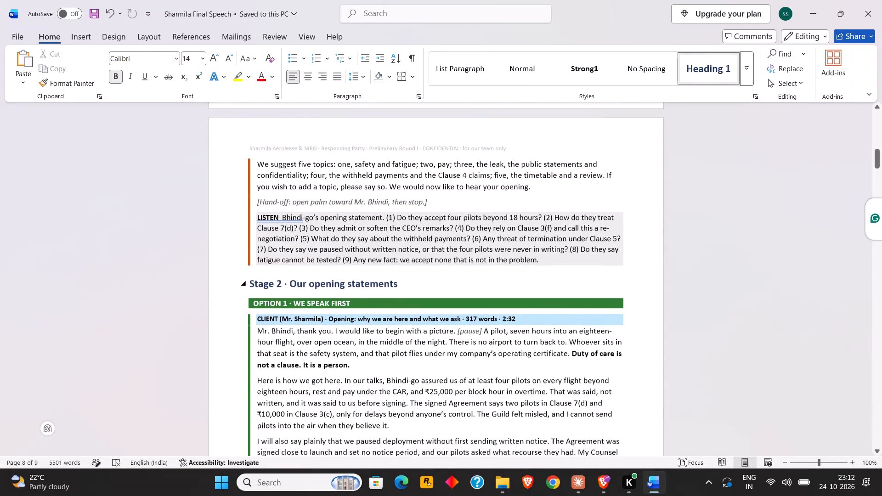
pyautogui.scroll(-5, 461, 265)
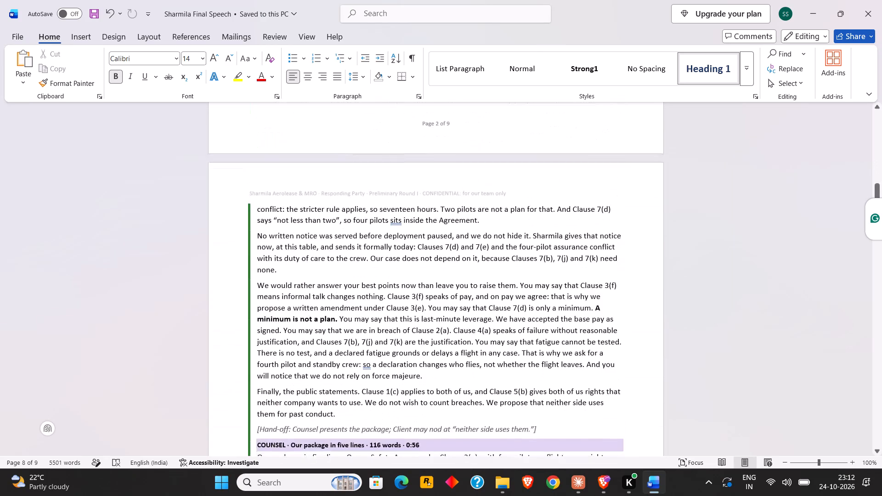
pyautogui.scroll(-4, 461, 265)
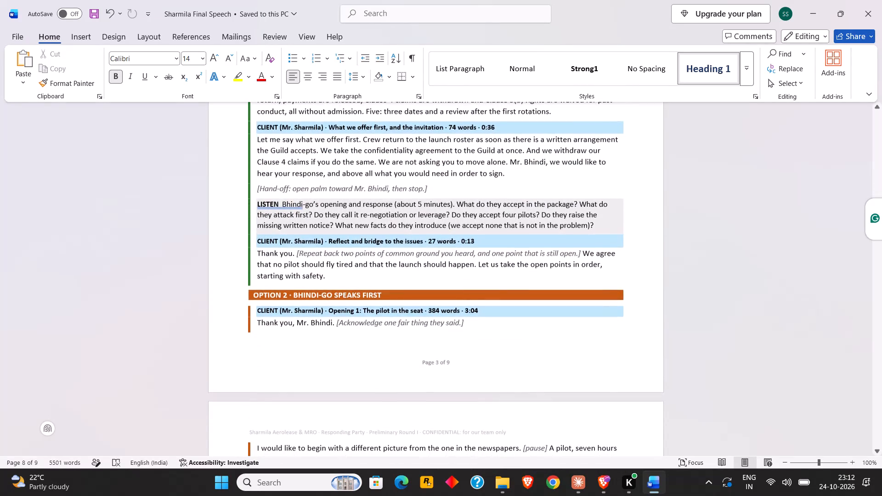
pyautogui.scroll(-1, 461, 265)
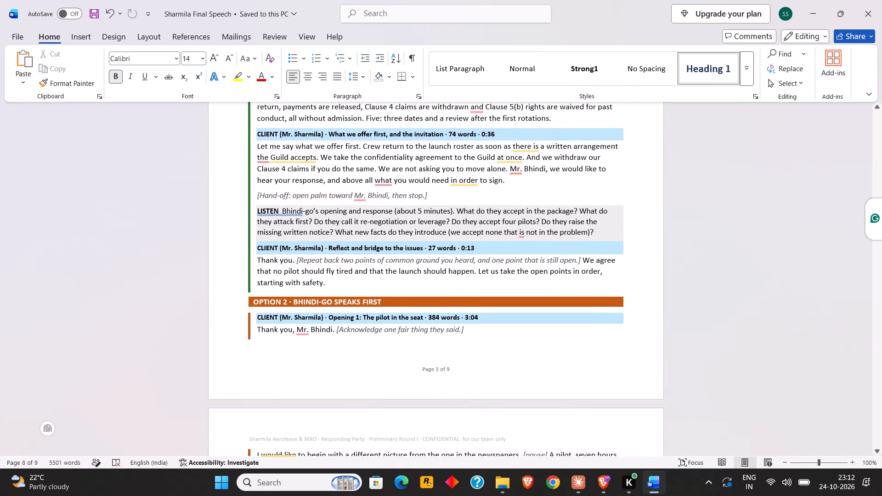
# Delete the whole "Option 1 · We speak first" block, heading and both speeches, from Stage 1 · Greetings and introductions.
pyautogui.scroll(7, 461, 265)
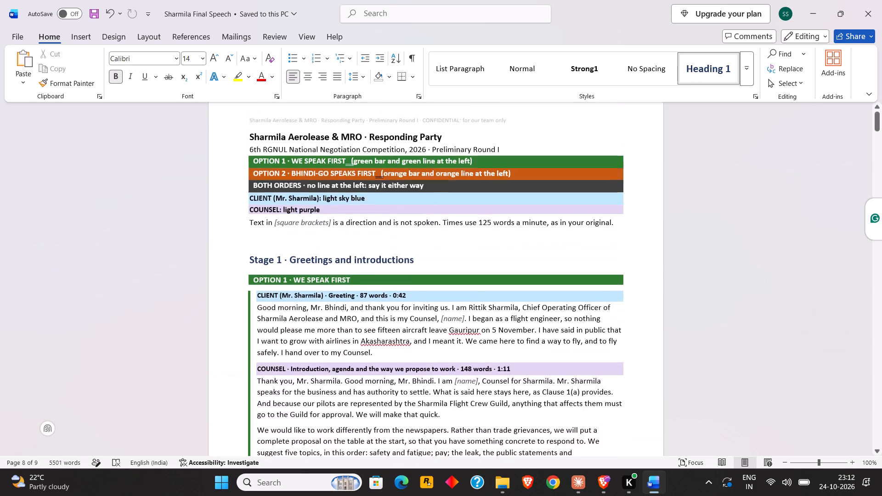
pyautogui.scroll(-1, 461, 265)
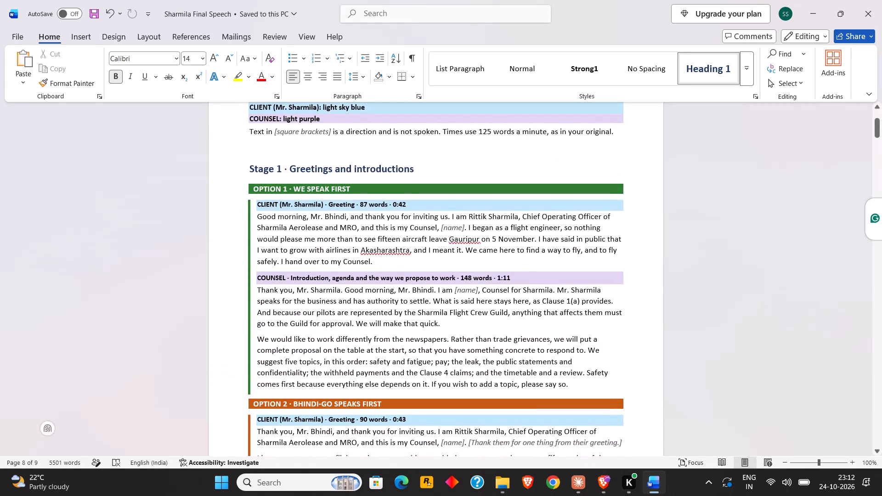
pyautogui.moveTo(243, 185); pyautogui.dragTo(555, 388)
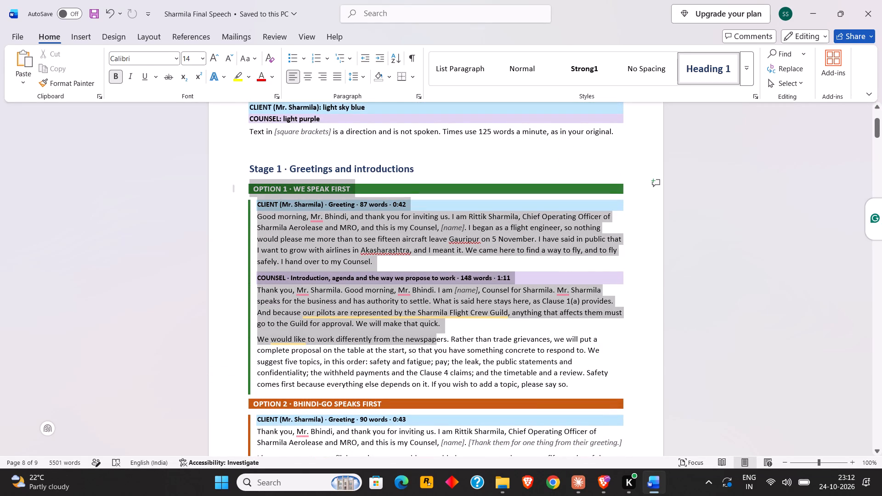
pyautogui.moveTo(555, 388); pyautogui.dragTo(580, 383)
pyautogui.press('BackSpace')
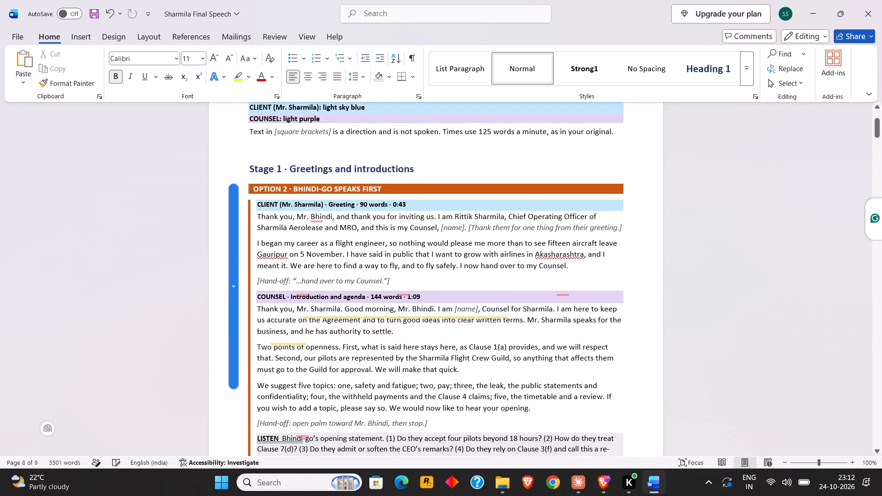
# Delete the Stage 2 "Option 1 · We speak first" block, from its heading through the "Reflect and bridge to the issues" speech.
pyautogui.scroll(-2, 580, 383)
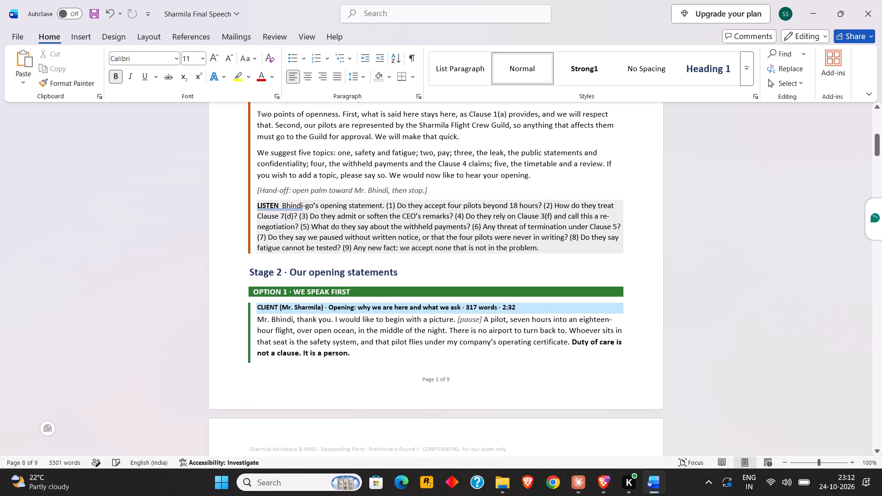
pyautogui.moveTo(246, 288); pyautogui.dragTo(347, 459)
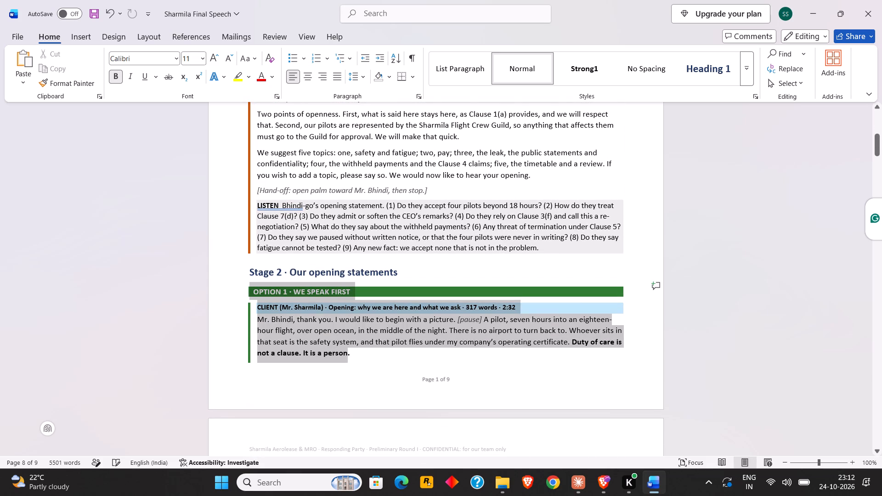
pyautogui.moveTo(347, 459); pyautogui.dragTo(340, 477)
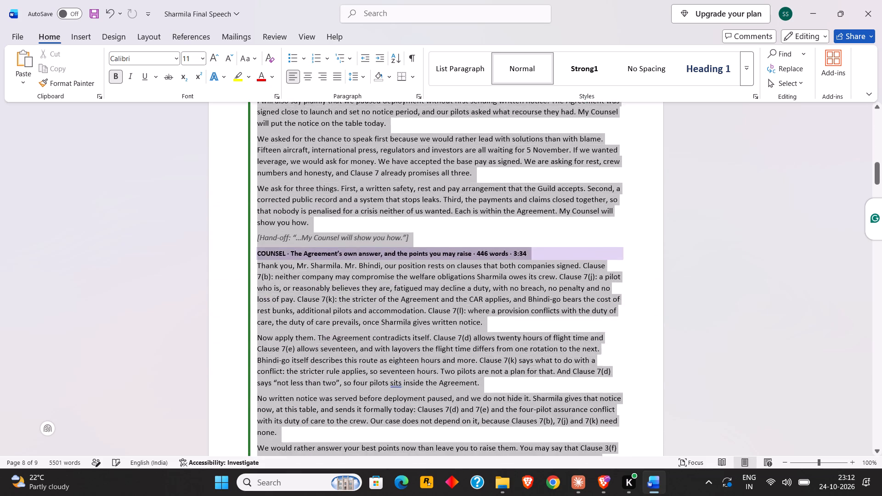
pyautogui.moveTo(340, 477); pyautogui.dragTo(321, 308)
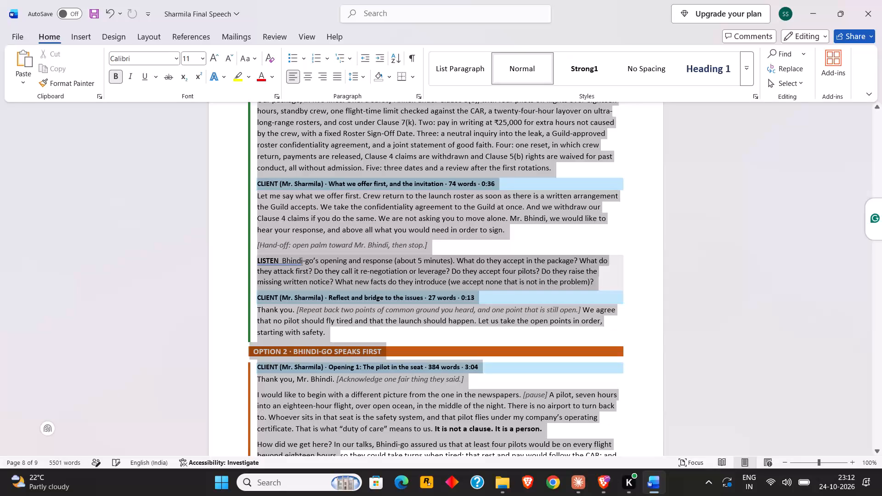
pyautogui.moveTo(321, 308); pyautogui.dragTo(325, 332)
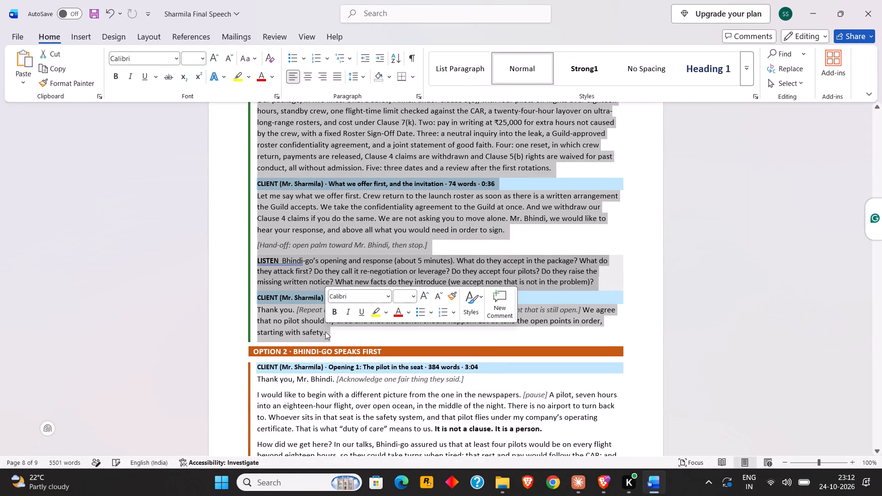
pyautogui.press('BackSpace')
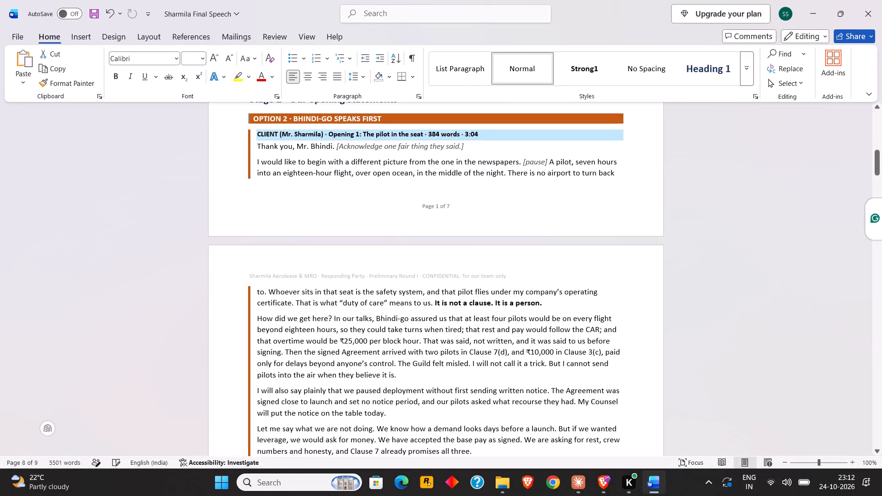
# Check the shortened script from the colour key and Option 2 greetings through the issues to the closing statements.
pyautogui.scroll(3, 325, 332)
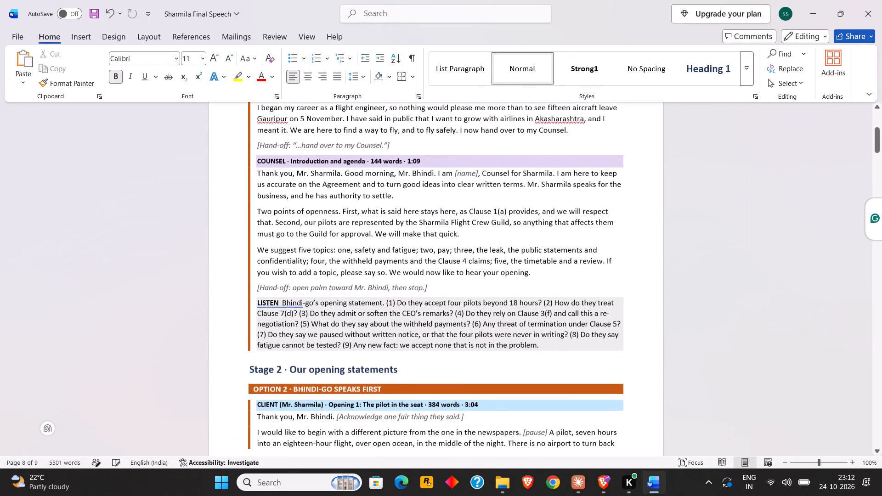
pyautogui.scroll(3, 325, 332)
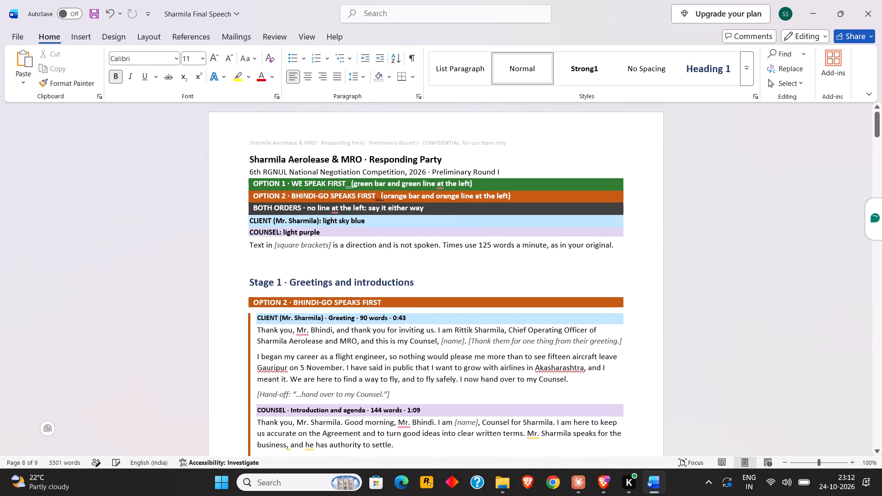
pyautogui.scroll(-1, 325, 332)
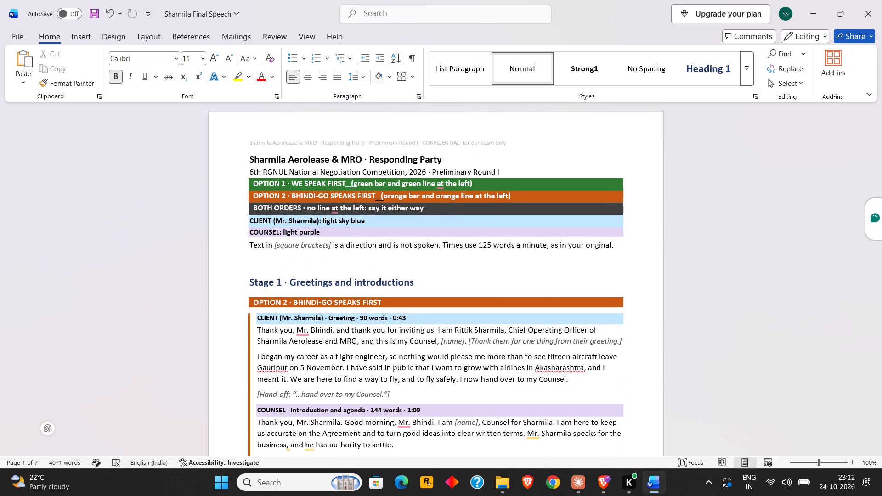
pyautogui.scroll(-14, 325, 332)
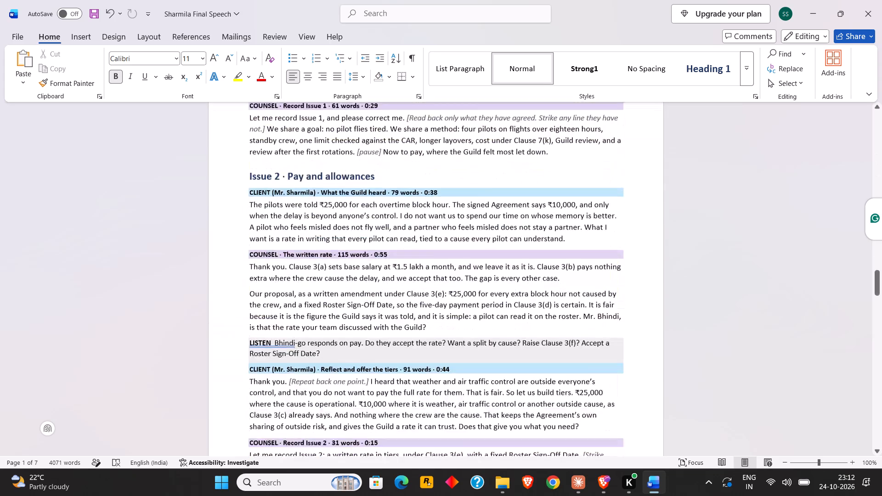
pyautogui.scroll(-2, 325, 332)
pyautogui.scroll(10, 325, 332)
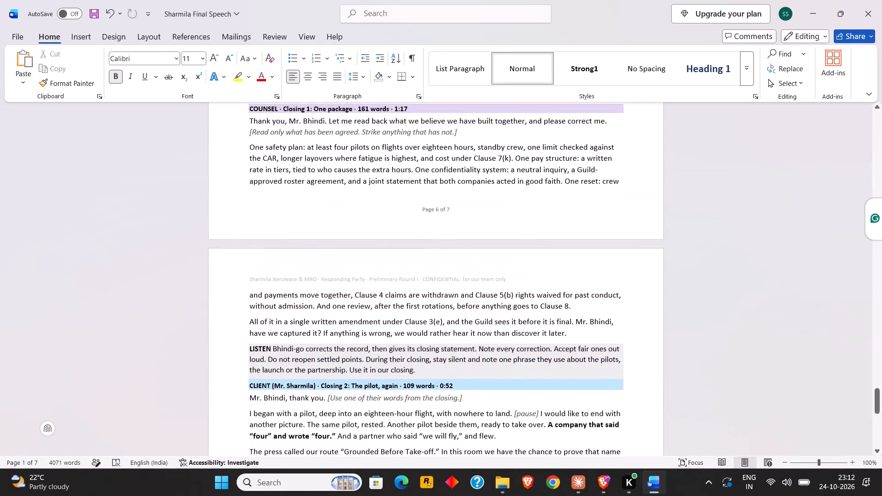
pyautogui.scroll(16, 325, 332)
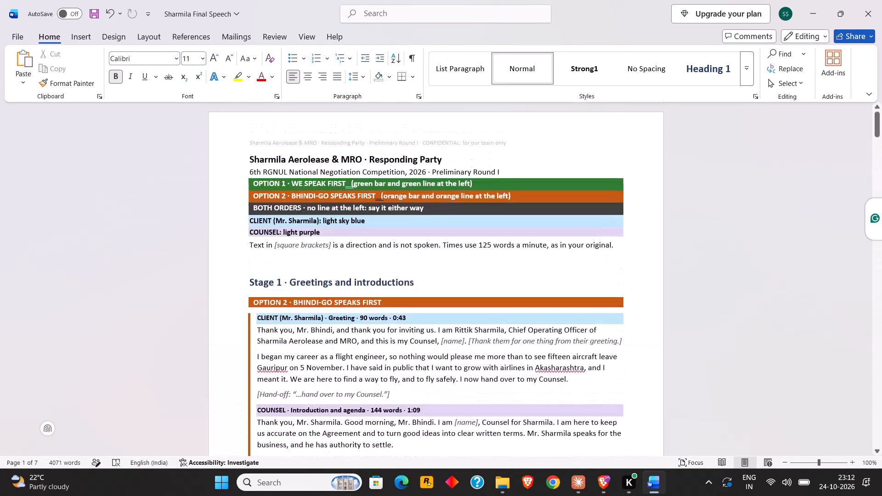
pyautogui.scroll(-3, 325, 332)
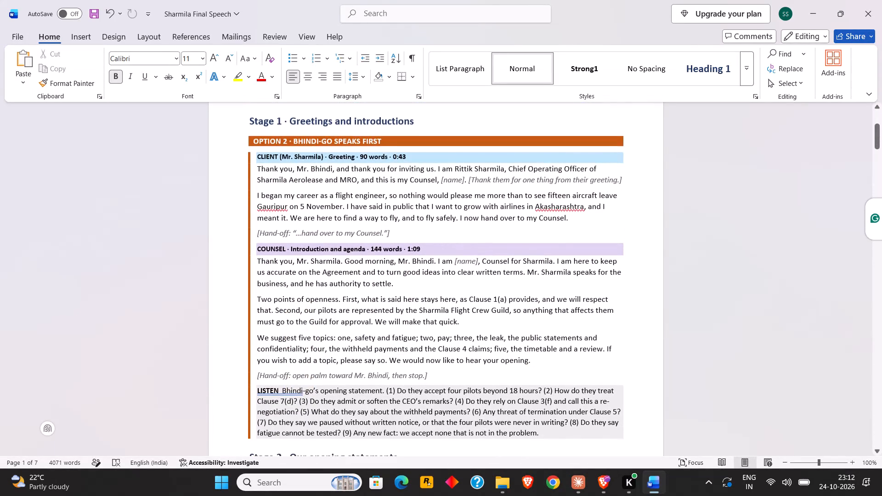
# Undo the deletions of both "Option 1 · We speak first" blocks, in Stage 2 and in Stage 1 · Greetings and introductions.
pyautogui.click(109, 8)
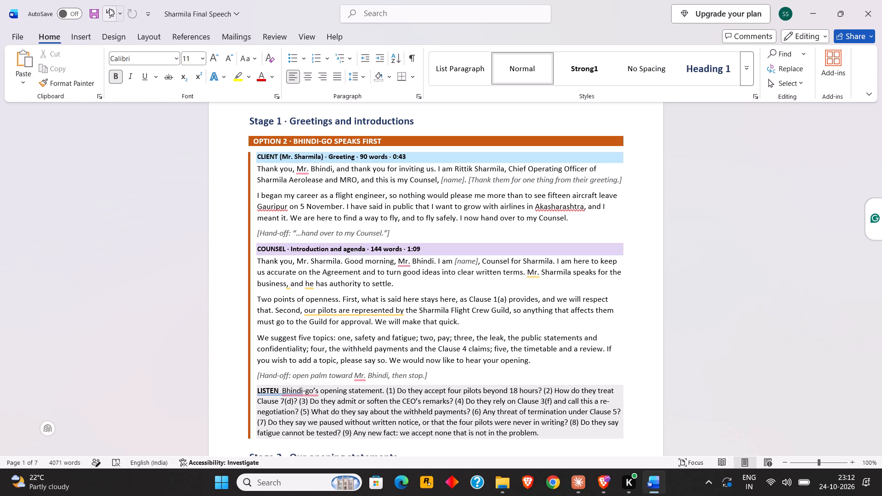
pyautogui.click(109, 8)
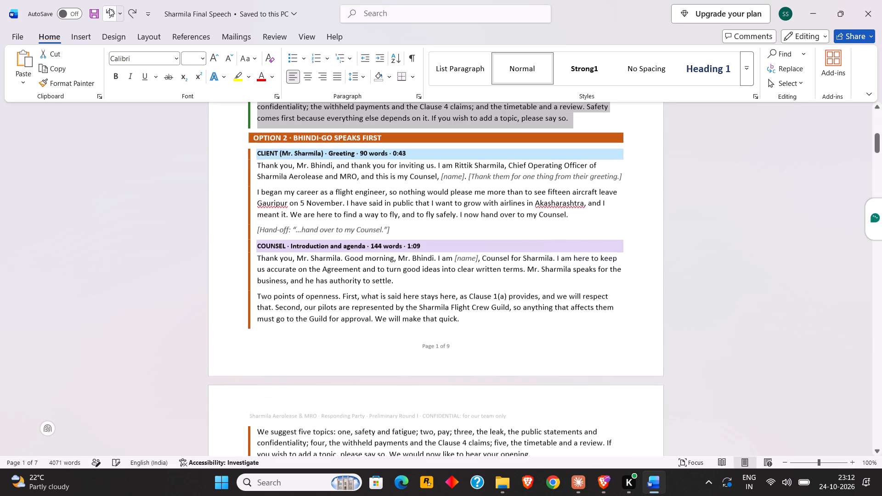
pyautogui.scroll(4, 267, 165)
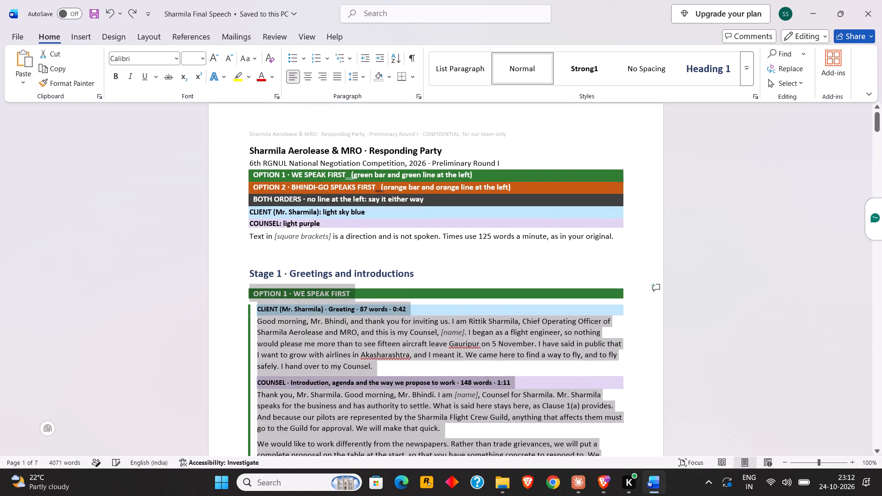
pyautogui.click(319, 287)
pyautogui.scroll(-1, 319, 287)
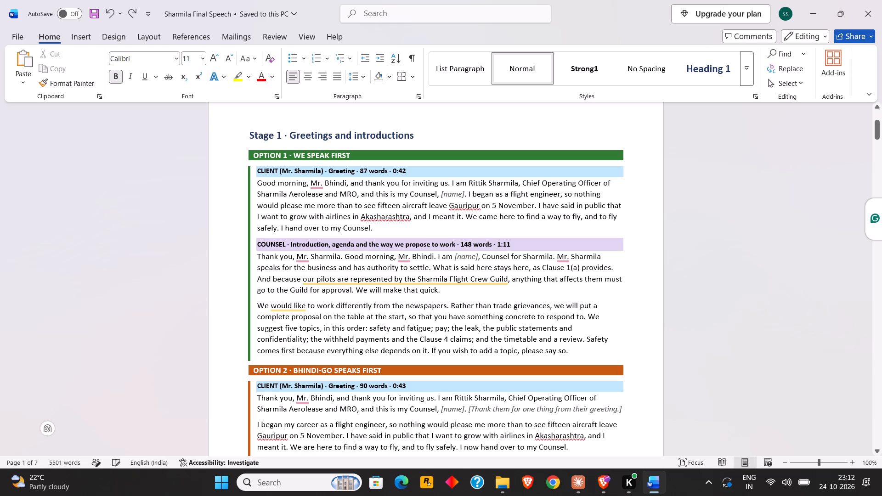
# Switch to File Explorer and open the recent document Sharmila Final Speech from Downloads.
pyautogui.click(511, 484)
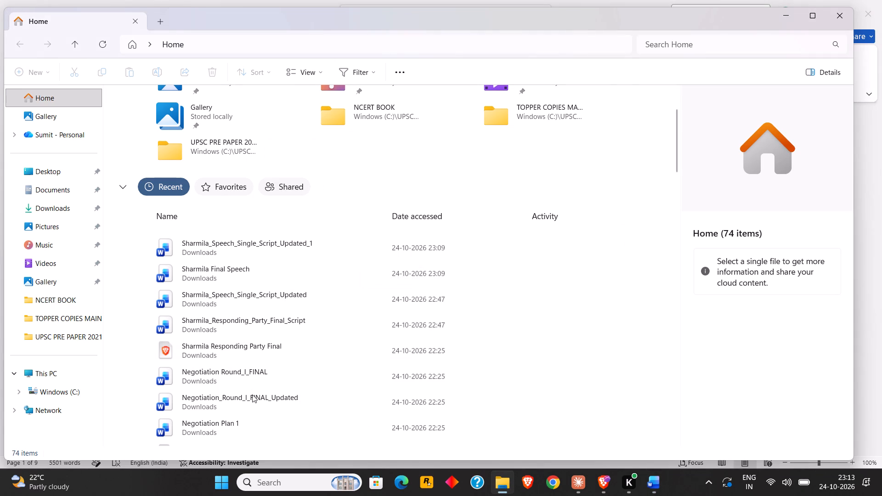
pyautogui.doubleClick(248, 268)
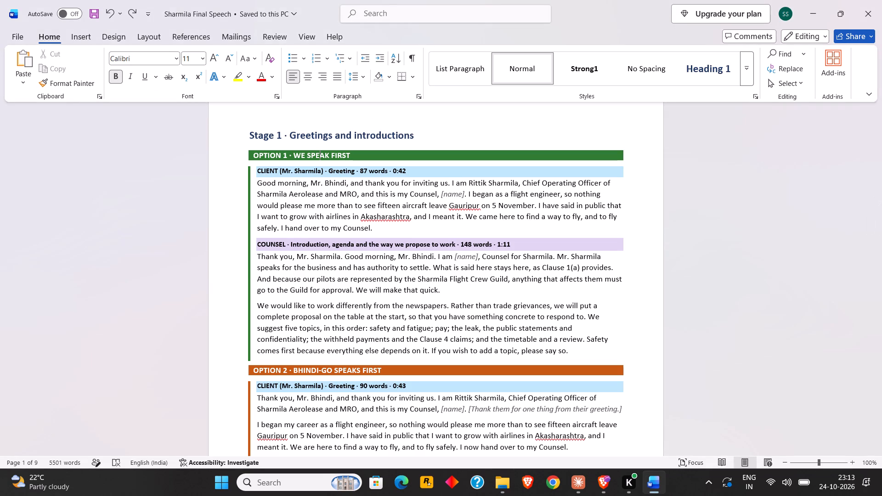
# Close the Sharmila Final Speech document.
pyautogui.click(881, 1)
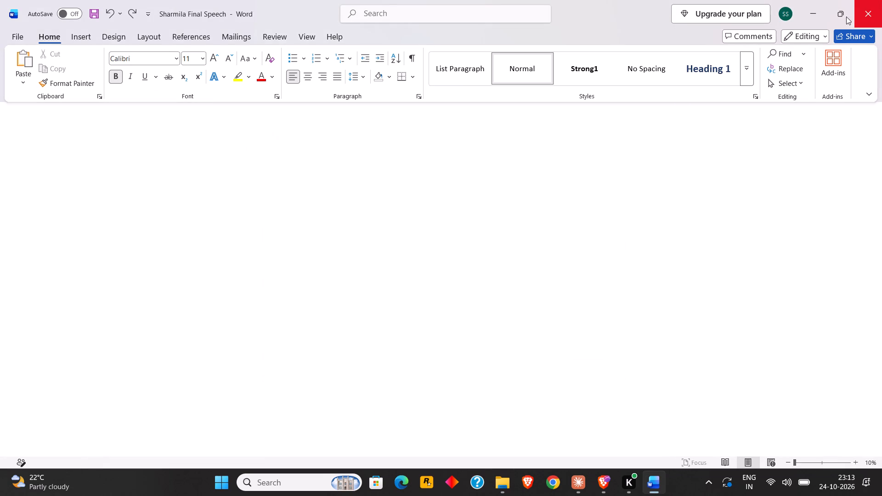